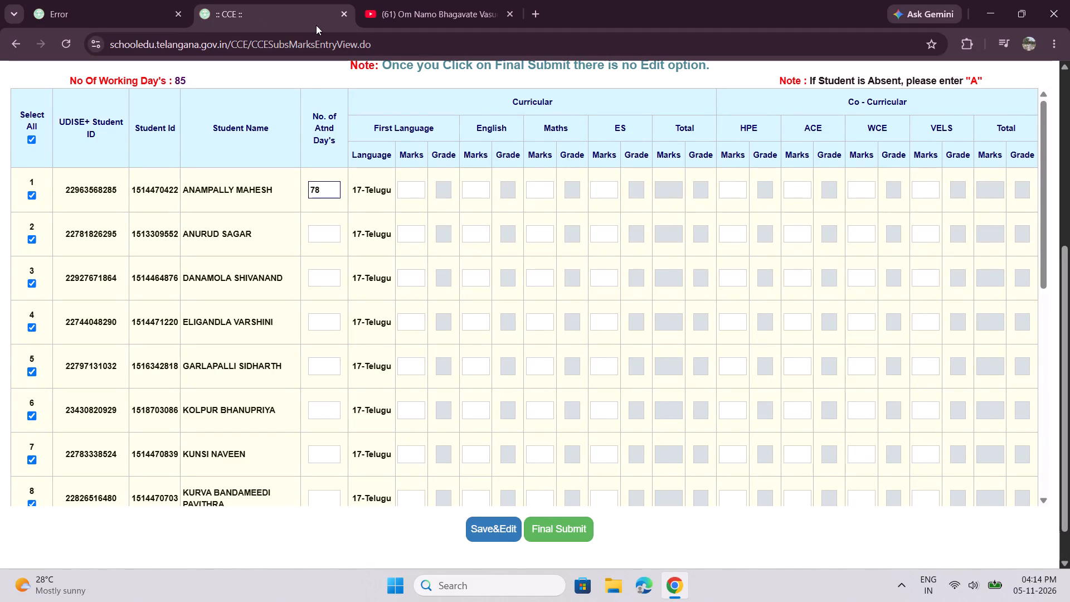
# Open the First Language (Telugu) marks entry for the student in row 1.
pyautogui.click(411, 195)
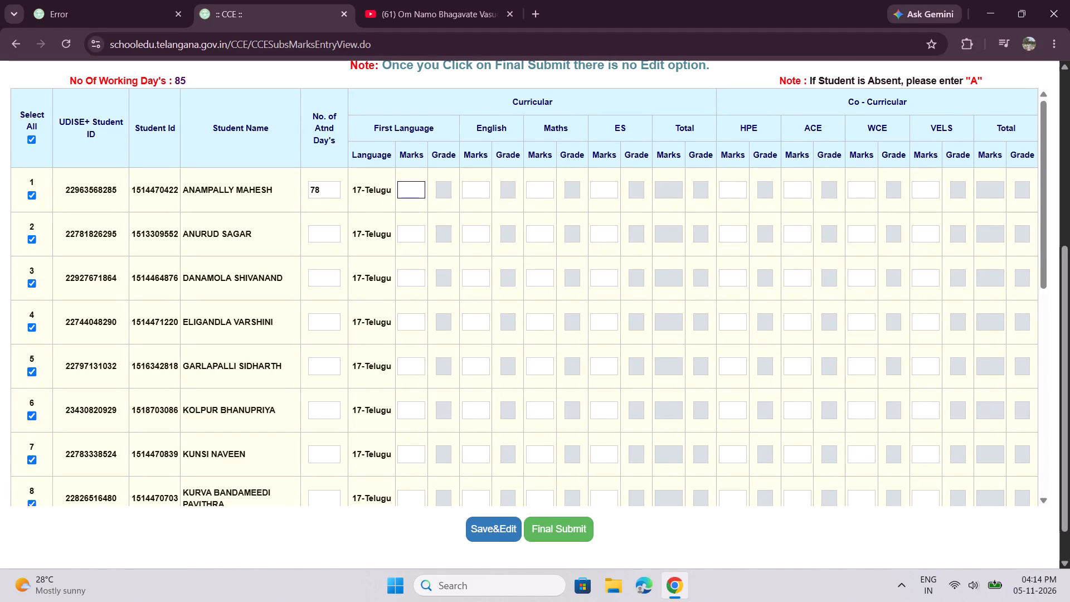
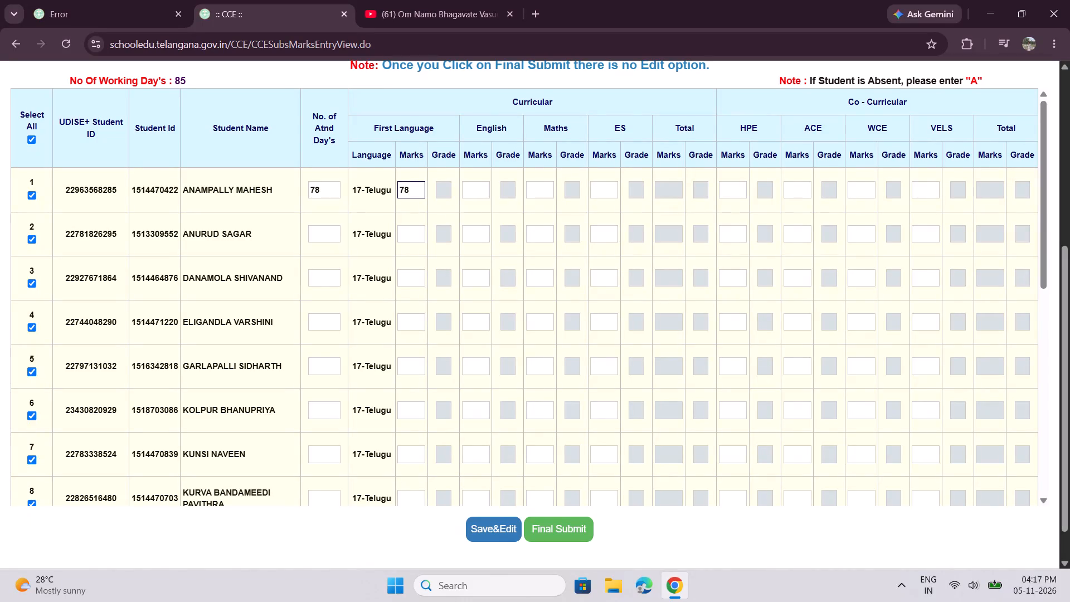
# Enter the row 1 student's curricular marks: First Language 38, English 41, Maths 36 and ES 41.
pyautogui.click(481, 188)
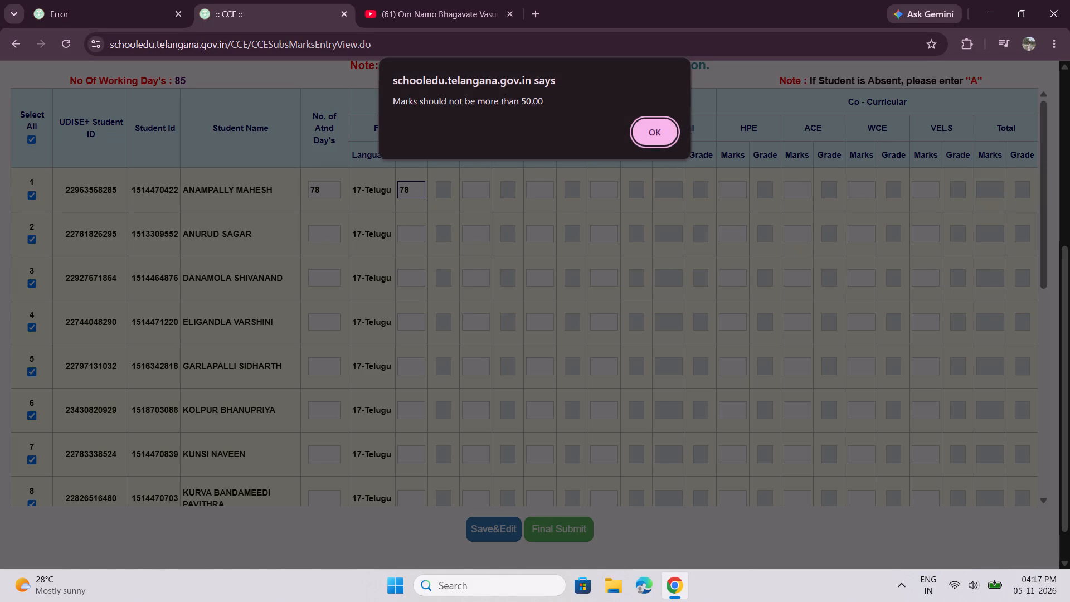
pyautogui.click(646, 142)
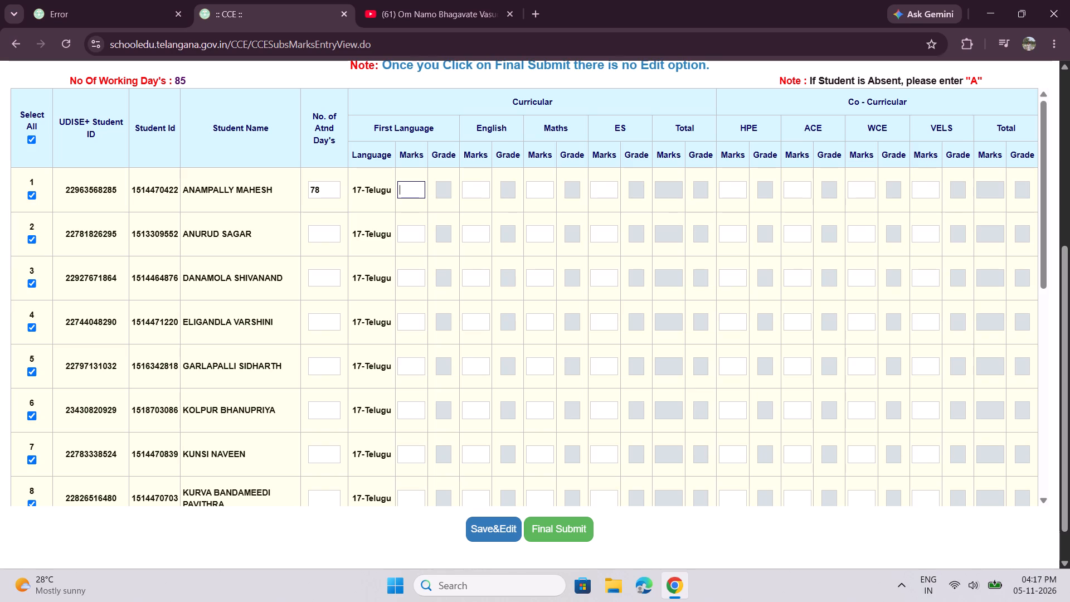
pyautogui.write('38')
pyautogui.click(469, 189)
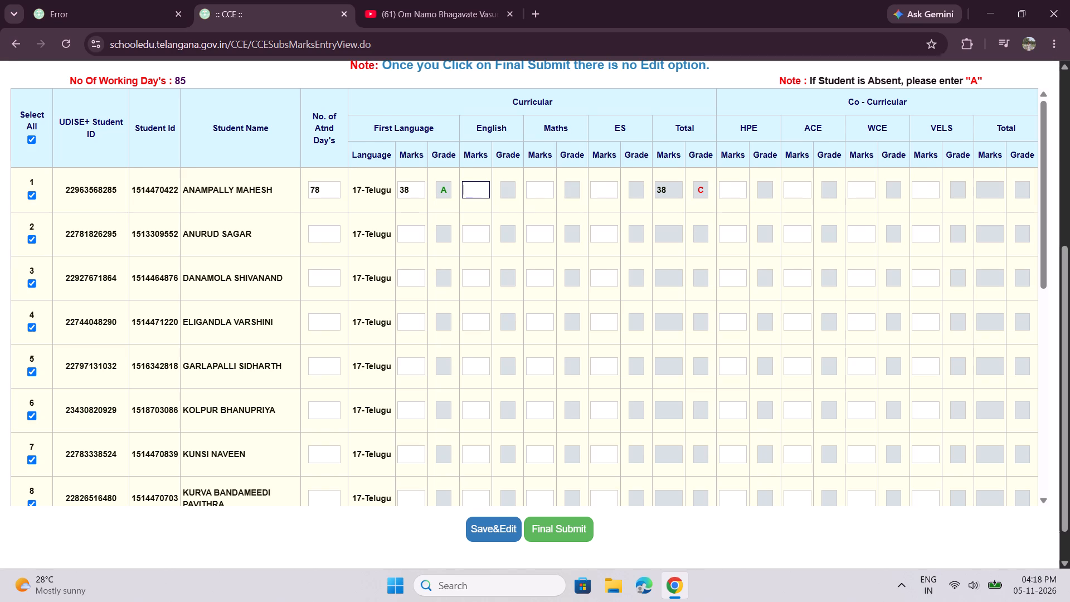
pyautogui.tripleClick(471, 187)
pyautogui.tripleClick(471, 187)
pyautogui.tripleClick(471, 187)
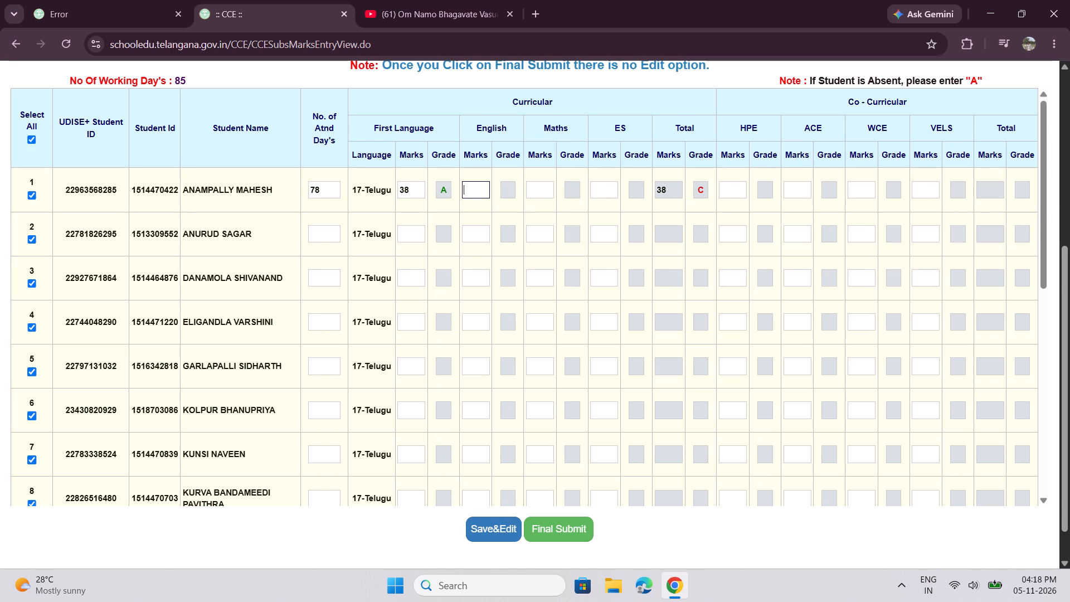
pyautogui.tripleClick(471, 187)
pyautogui.tripleClick(471, 187)
pyautogui.doubleClick(471, 187)
pyautogui.press('4')
pyautogui.press('1')
pyautogui.click(540, 196)
pyautogui.write('36')
pyautogui.click(605, 194)
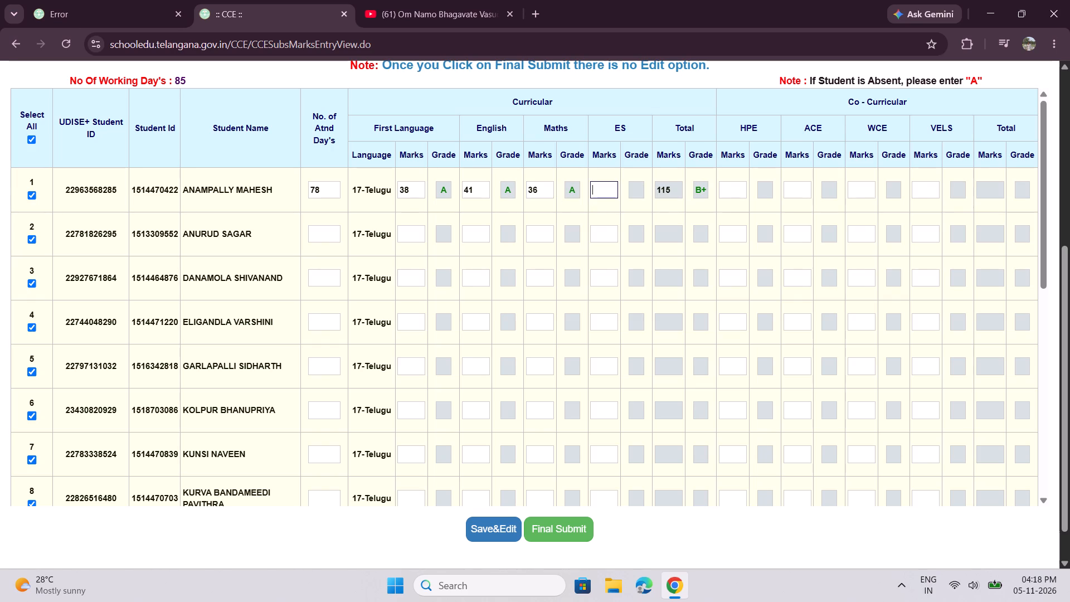
pyautogui.click(605, 192)
pyautogui.click(605, 192)
pyautogui.write('41')
# Enter the row 1 student's co-curricular marks: HPE 45, ACE 46, WCE 46 and VELS 45.
pyautogui.click(722, 190)
pyautogui.write('45')
pyautogui.click(789, 186)
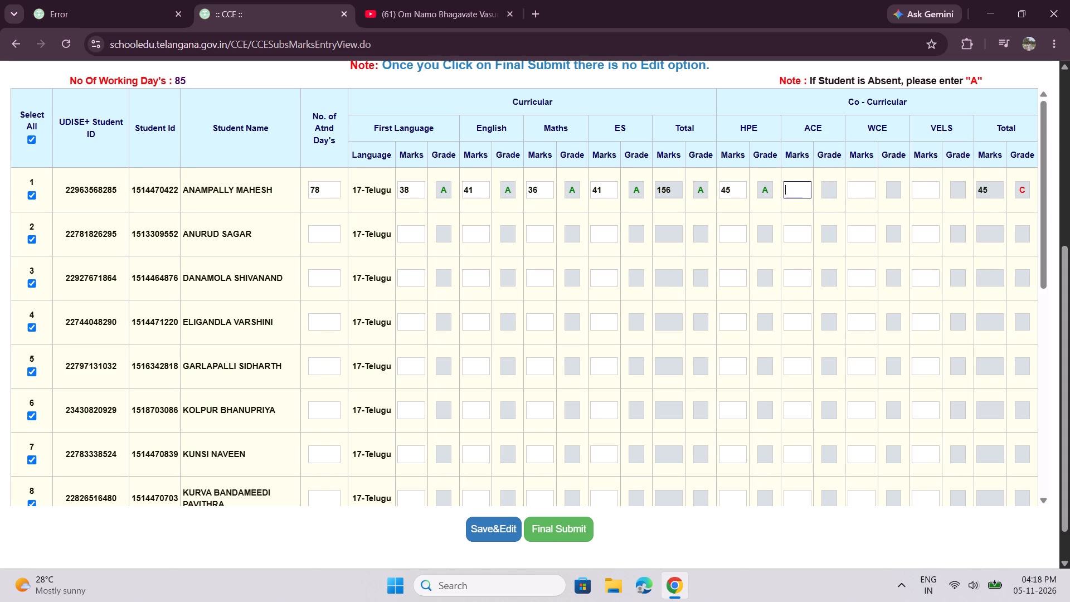
pyautogui.write('46')
pyautogui.click(852, 186)
pyautogui.write('46')
pyautogui.click(920, 189)
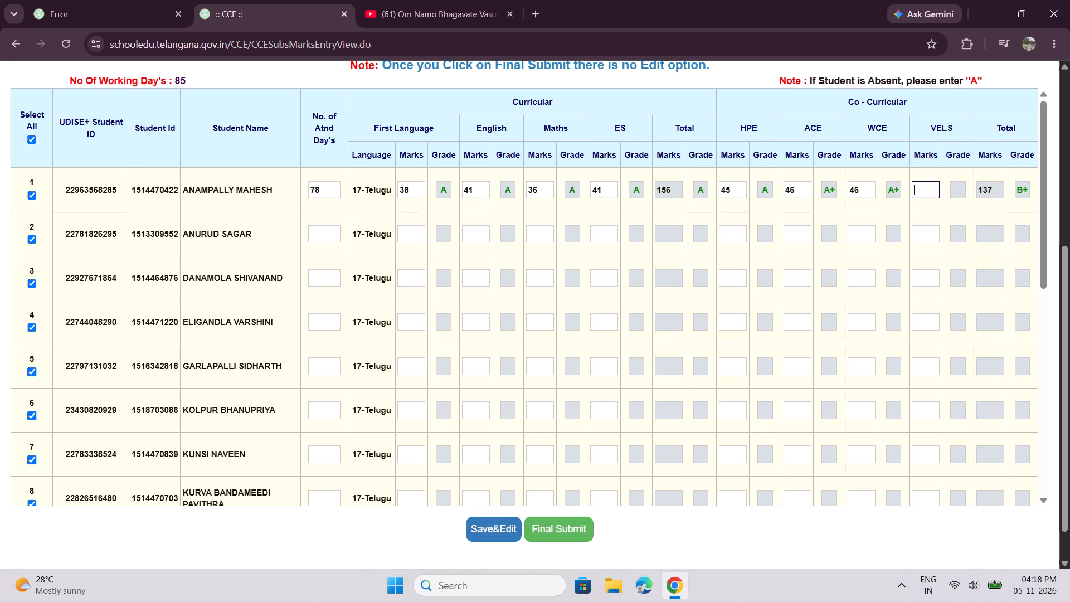
pyautogui.write('45')
# Mark the row 2 student as absent by entering A for the number of attended days.
pyautogui.click(328, 232)
pyautogui.press('a')
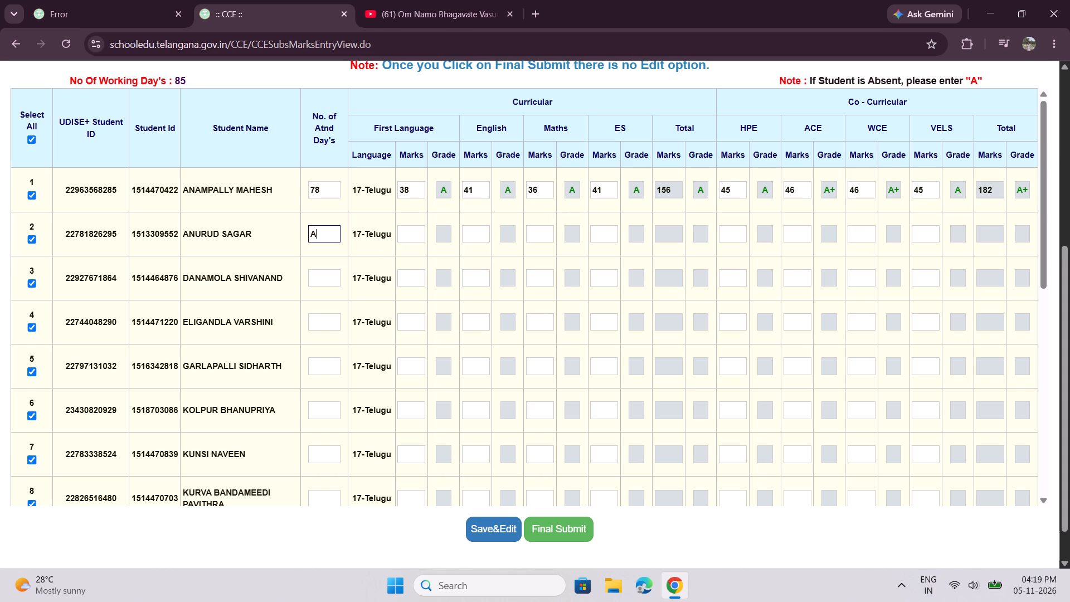
# Set the row 3 student's number of attended days to 59.
pyautogui.click(322, 274)
pyautogui.press('5')
pyautogui.press('9')
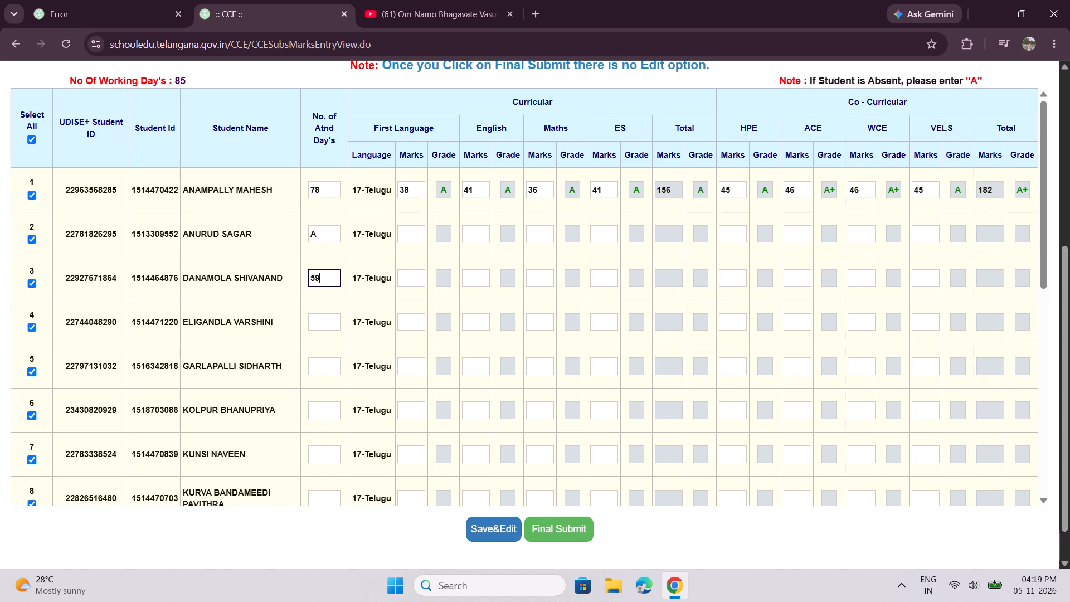
# Enter the row 3 student's curricular marks: First Language 35, English 36, Maths 33 and ES 32.
pyautogui.click(405, 279)
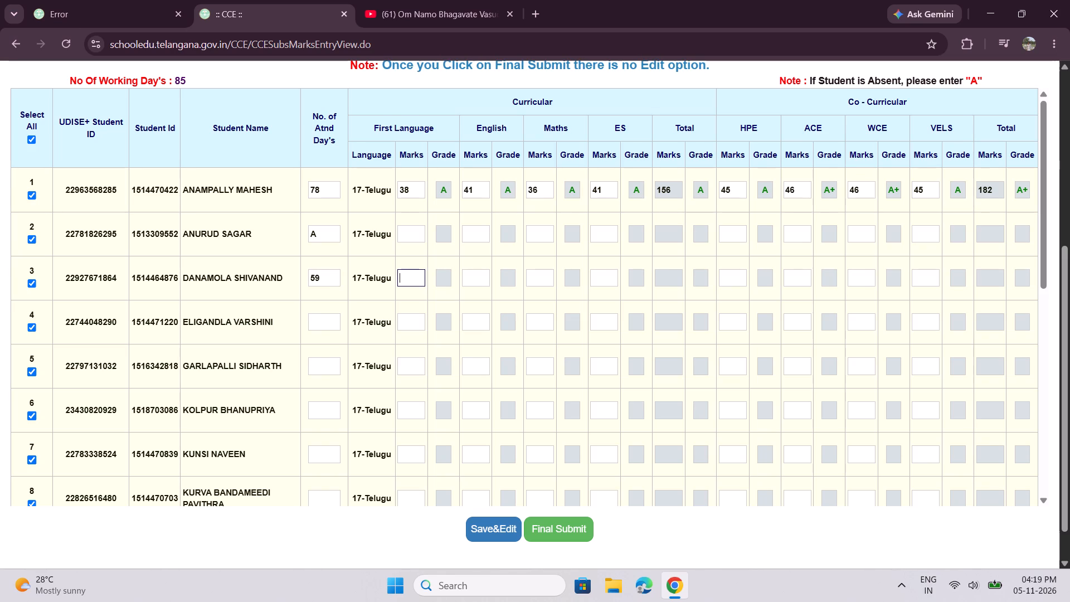
pyautogui.click(405, 279)
pyautogui.write('35')
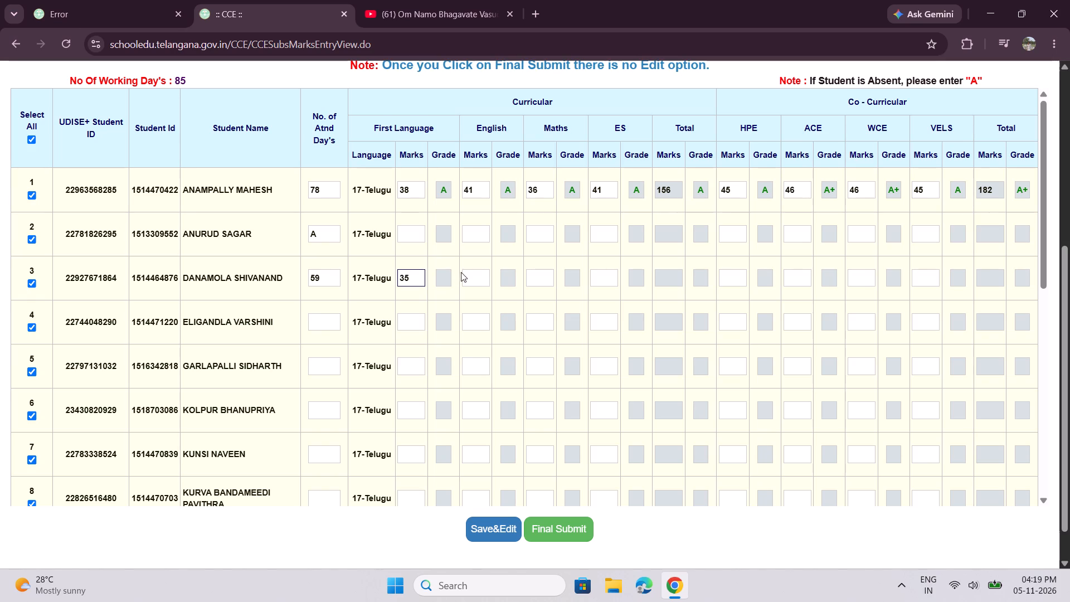
pyautogui.click(464, 274)
pyautogui.write('36')
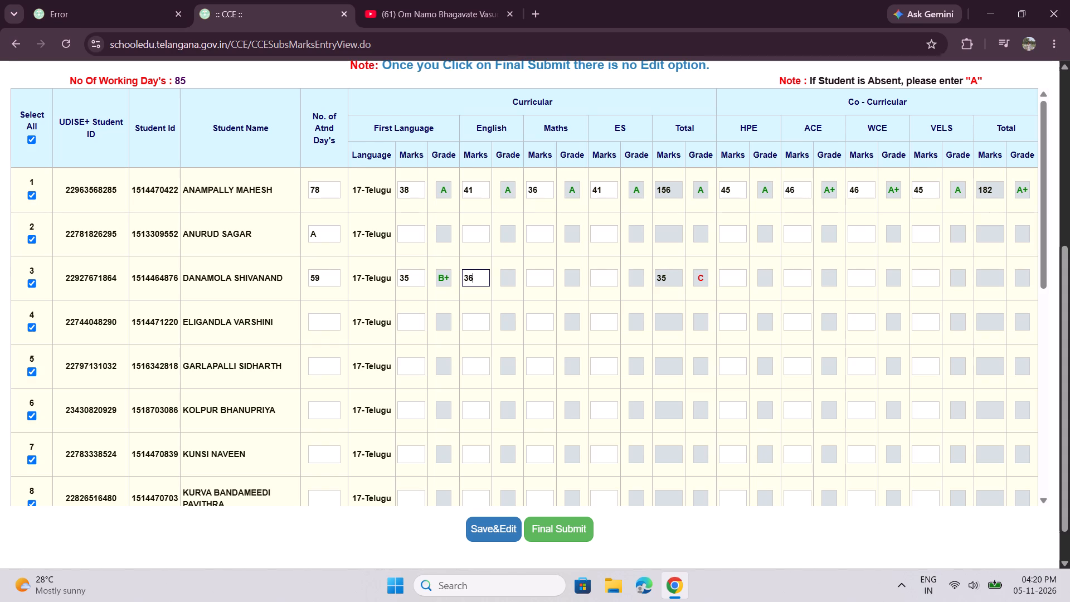
pyautogui.rightClick(537, 284)
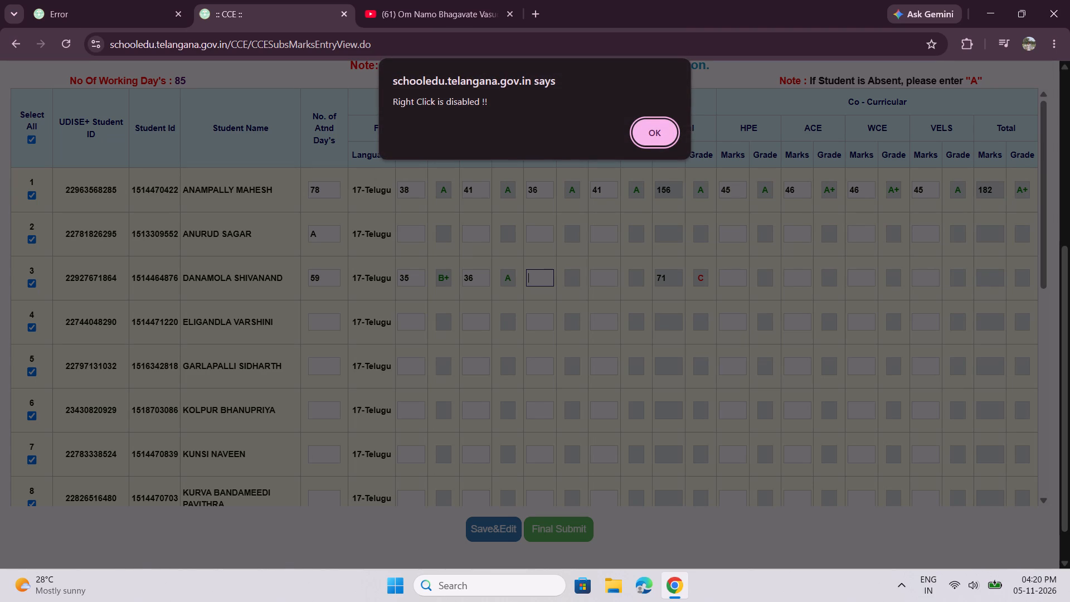
pyautogui.click(663, 142)
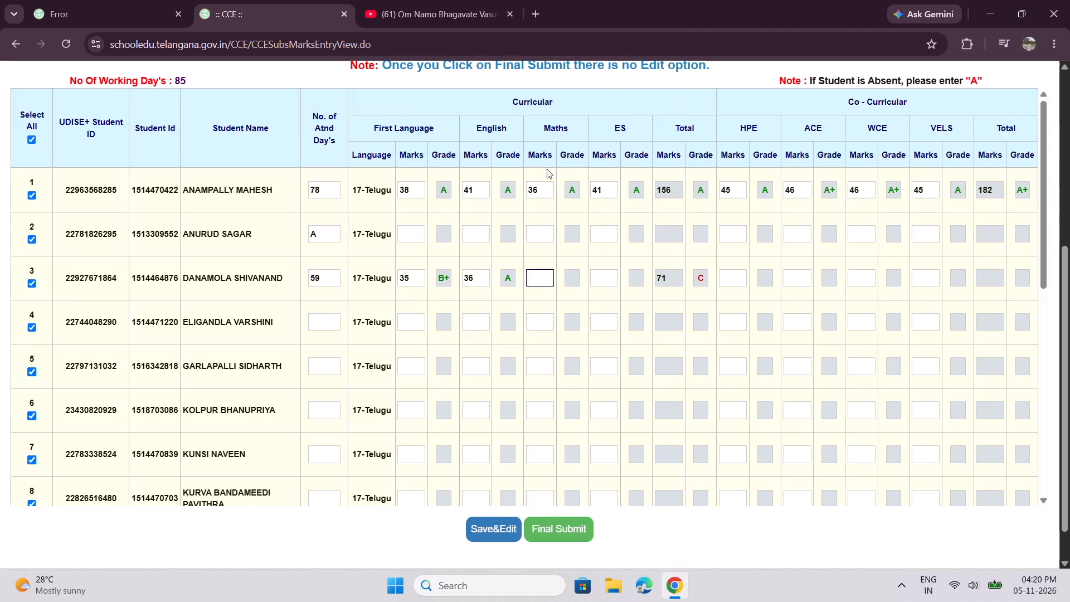
pyautogui.click(543, 269)
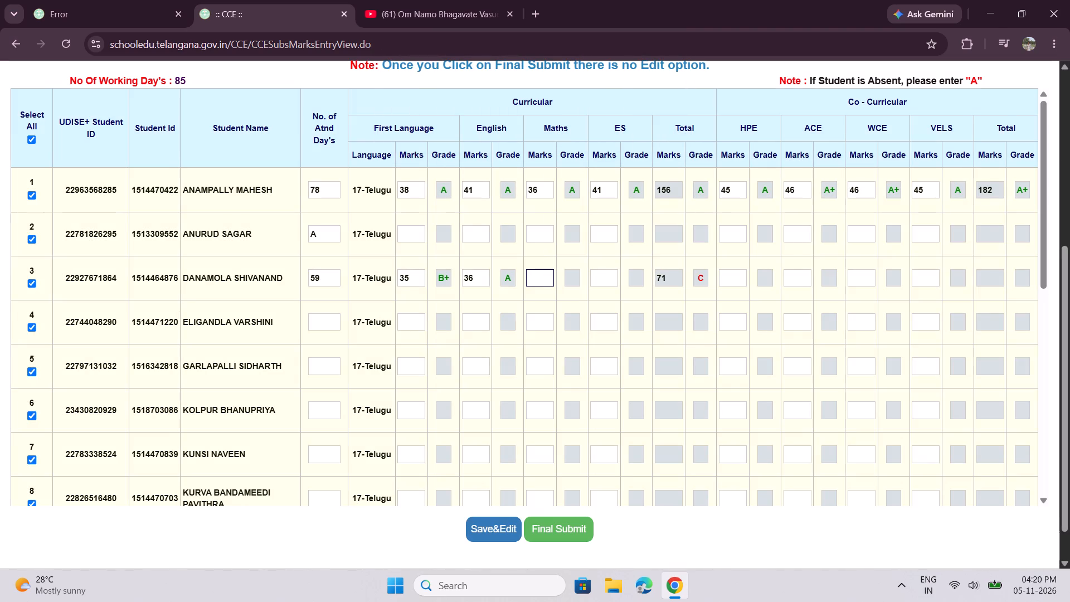
pyautogui.click(536, 278)
pyautogui.write('33')
pyautogui.hscroll(1, 591, 276)
pyautogui.rightClick(591, 276)
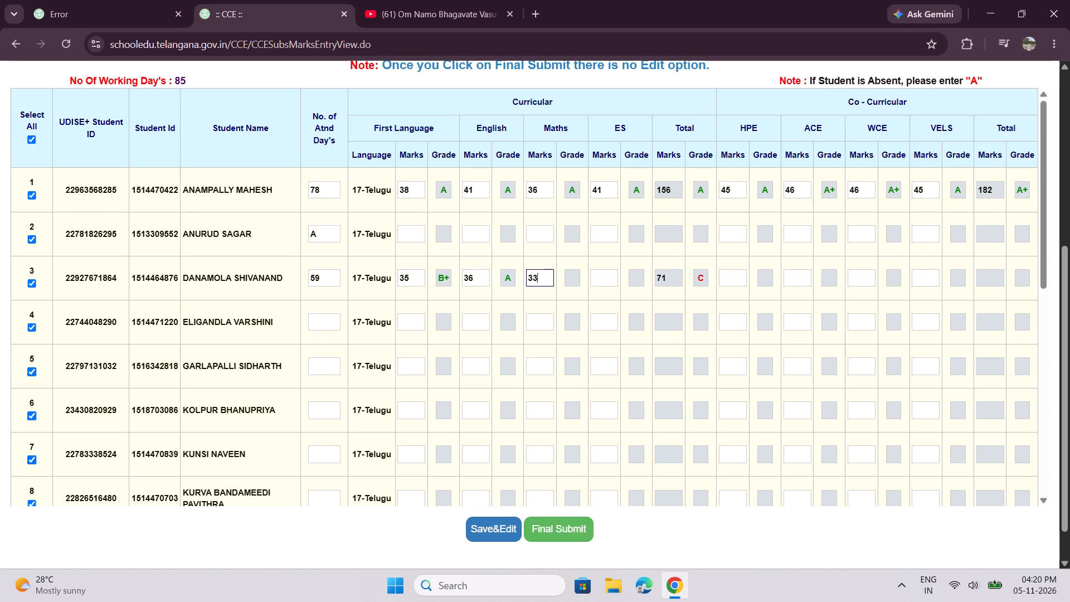
pyautogui.click(658, 130)
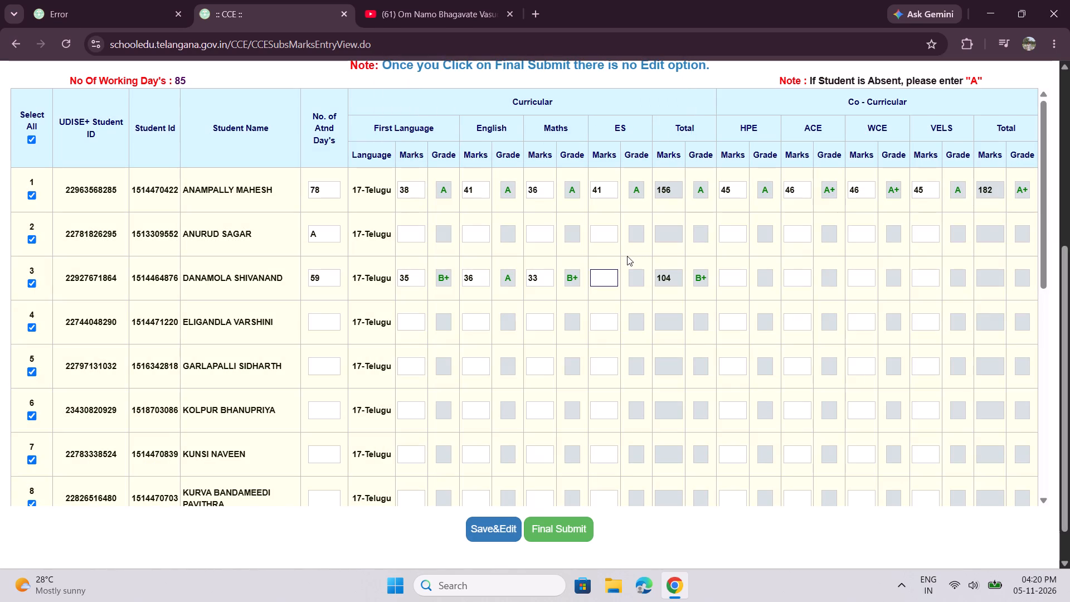
pyautogui.write('32')
# Enter the row 3 student's co-curricular marks: HPE 35, ACE 45, WCE 48 and VELS 48.
pyautogui.click(725, 278)
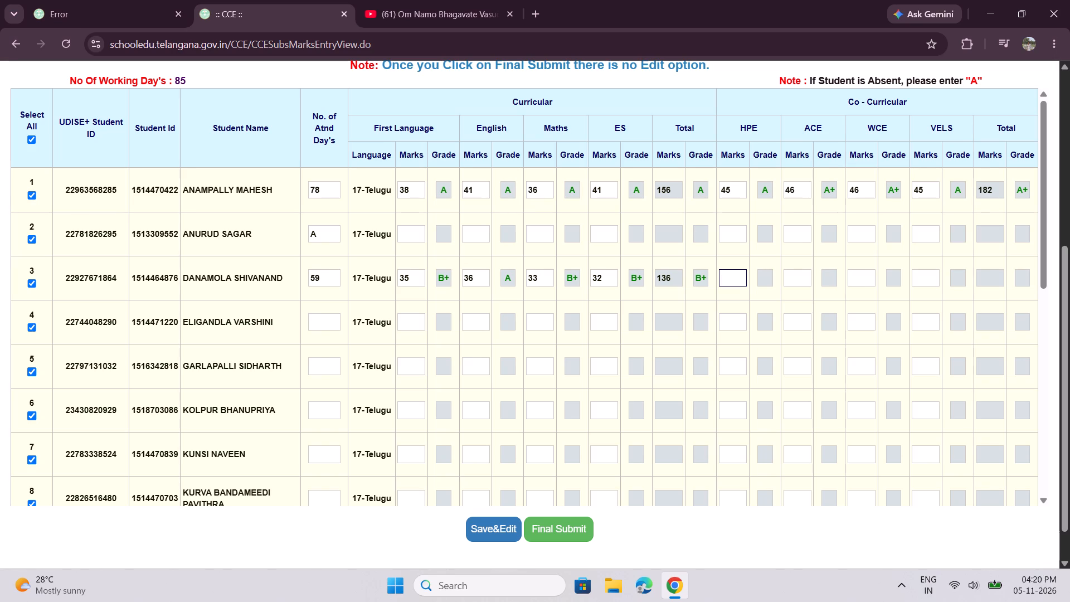
pyautogui.write('35')
pyautogui.click(786, 279)
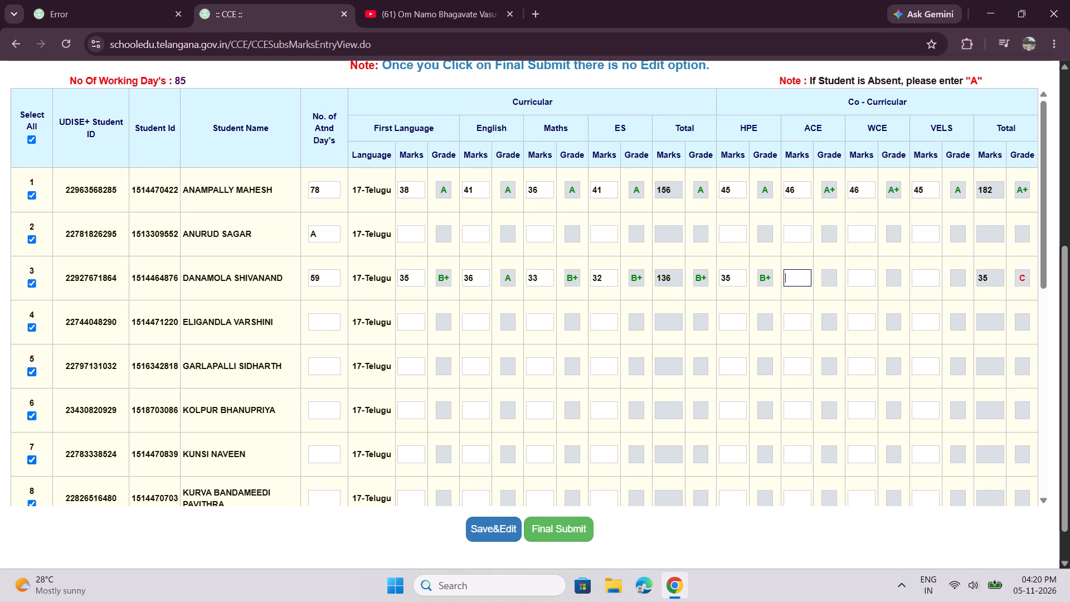
pyautogui.write('45')
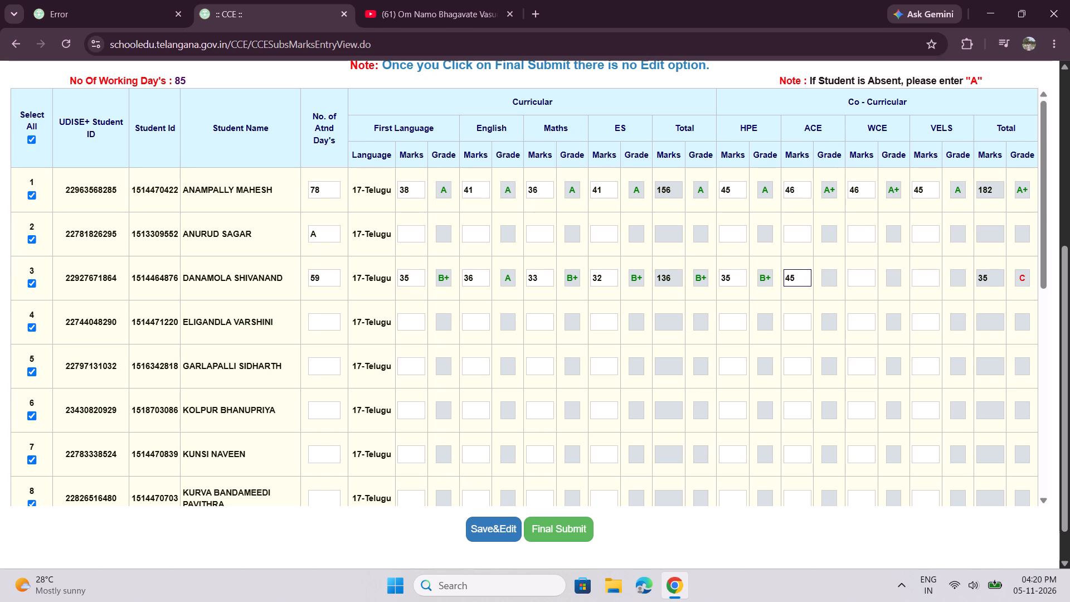
pyautogui.click(851, 277)
pyautogui.write('48')
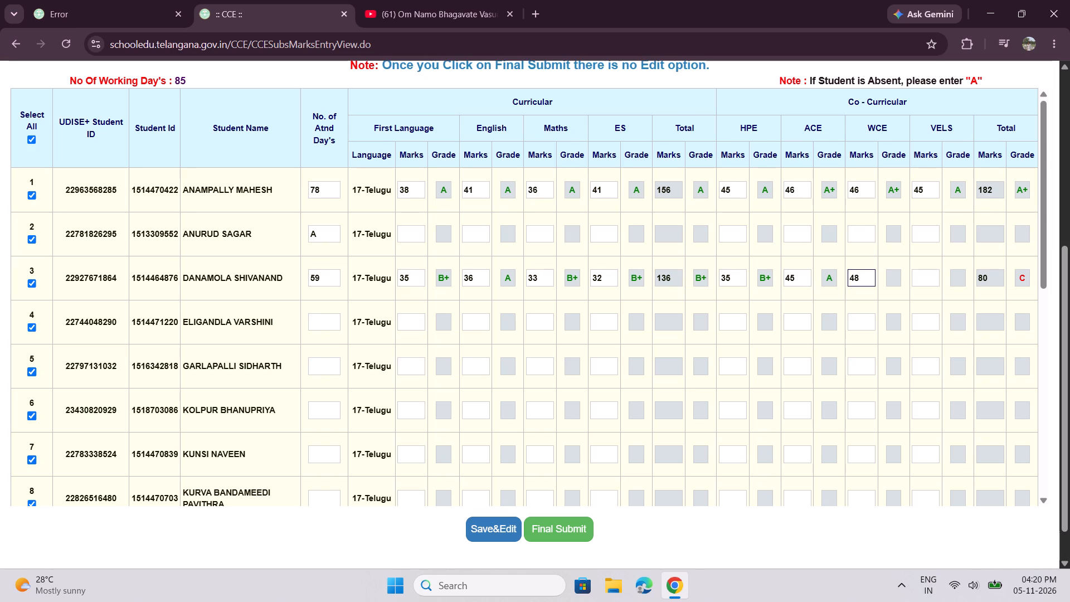
pyautogui.click(914, 279)
pyautogui.write('48')
# Set the row 4 student's number of attended days to 73.
pyautogui.click(330, 324)
pyautogui.write('73')
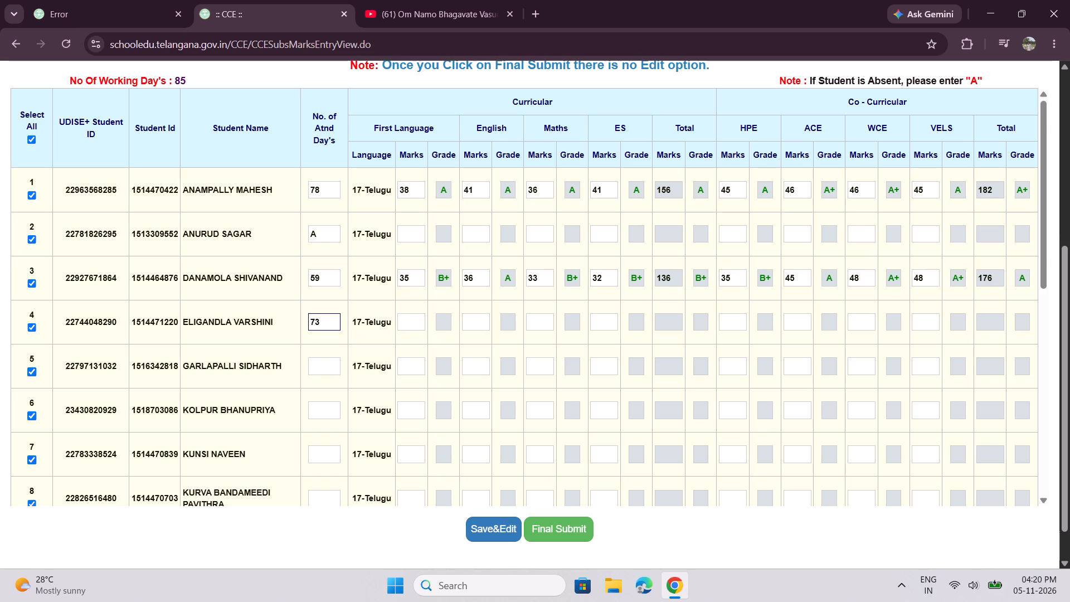
# Enter the row 4 student's curricular marks: First Language 42, English 42, Maths 41 and ES 45.
pyautogui.click(400, 323)
pyautogui.write('42')
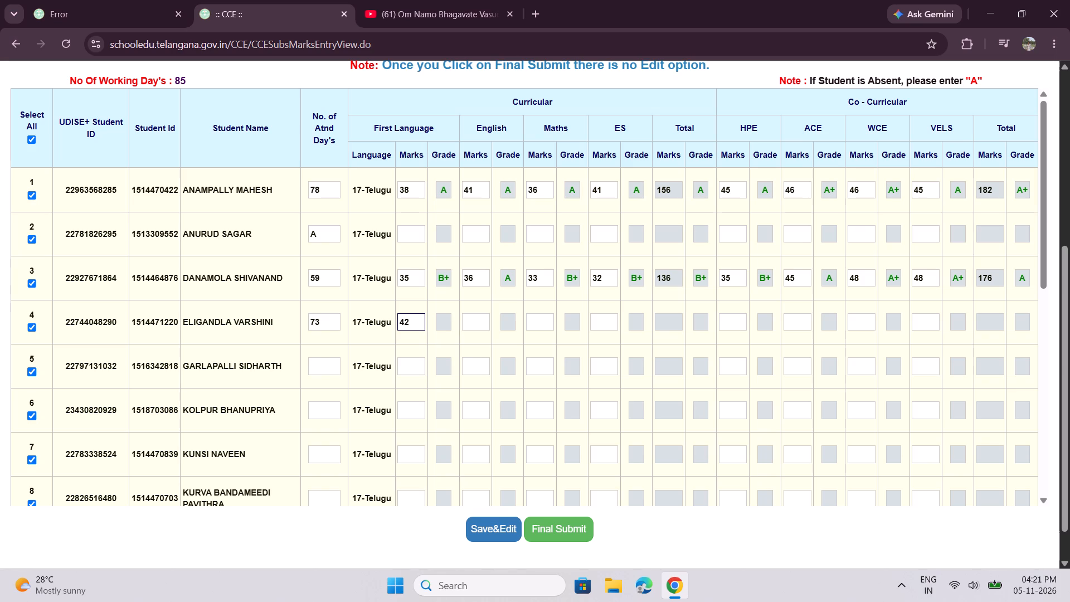
pyautogui.click(463, 321)
pyautogui.write('42')
pyautogui.click(541, 319)
pyautogui.write('41')
pyautogui.click(590, 320)
pyautogui.press('5')
pyautogui.press('BackSpace')
pyautogui.write('45')
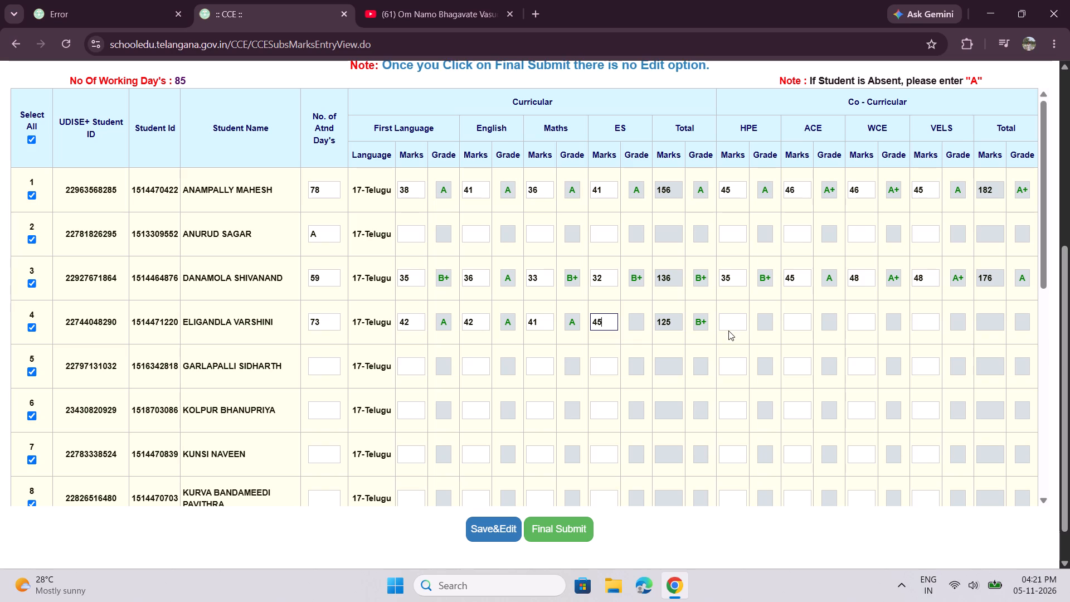
# Enter the row 4 student's co-curricular marks: HPE 46, ACE 47, WCE 48 and VELS 48.
pyautogui.click(730, 324)
pyautogui.press('4')
pyautogui.press('6')
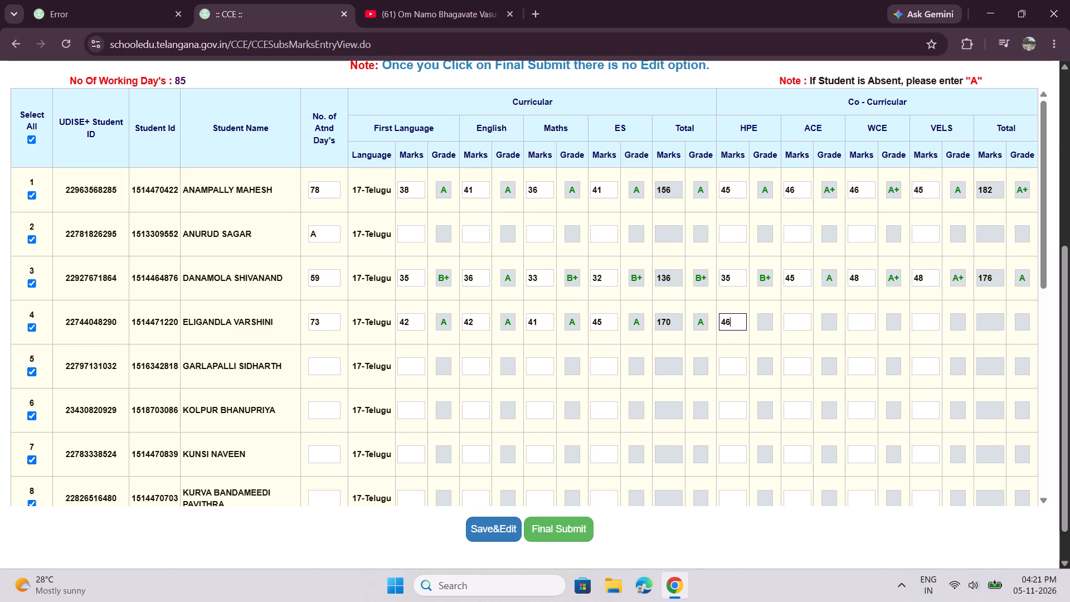
pyautogui.click(787, 322)
pyautogui.write('47')
pyautogui.click(853, 321)
pyautogui.press('4')
pyautogui.press('8')
pyautogui.click(915, 319)
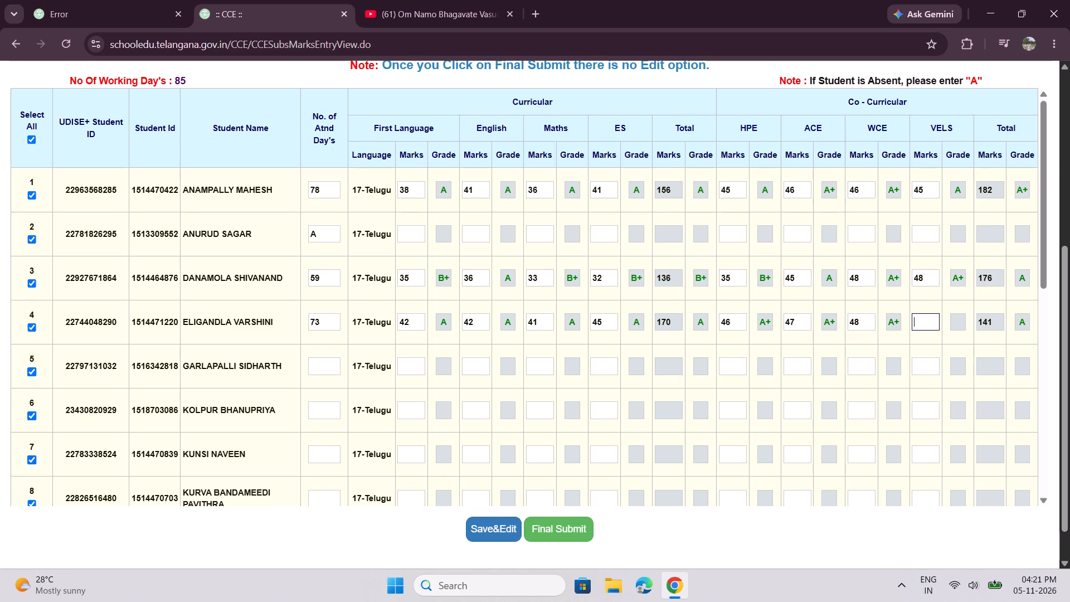
pyautogui.press('4')
pyautogui.press('8')
# Mark the row 5 student as absent by entering A for the number of attended days.
pyautogui.click(334, 368)
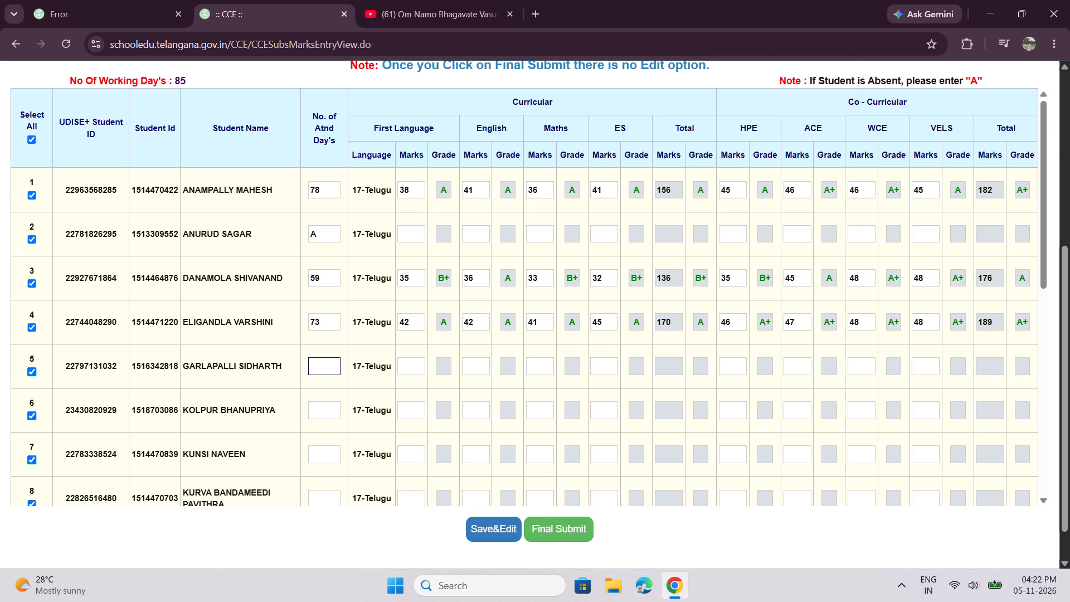
pyautogui.press('a')
# Set the row 6 student's number of attended days to 73.
pyautogui.click(330, 409)
pyautogui.write('73')
# Begin the row 6 student's curricular marks at the First Language marks entry.
pyautogui.click(409, 412)
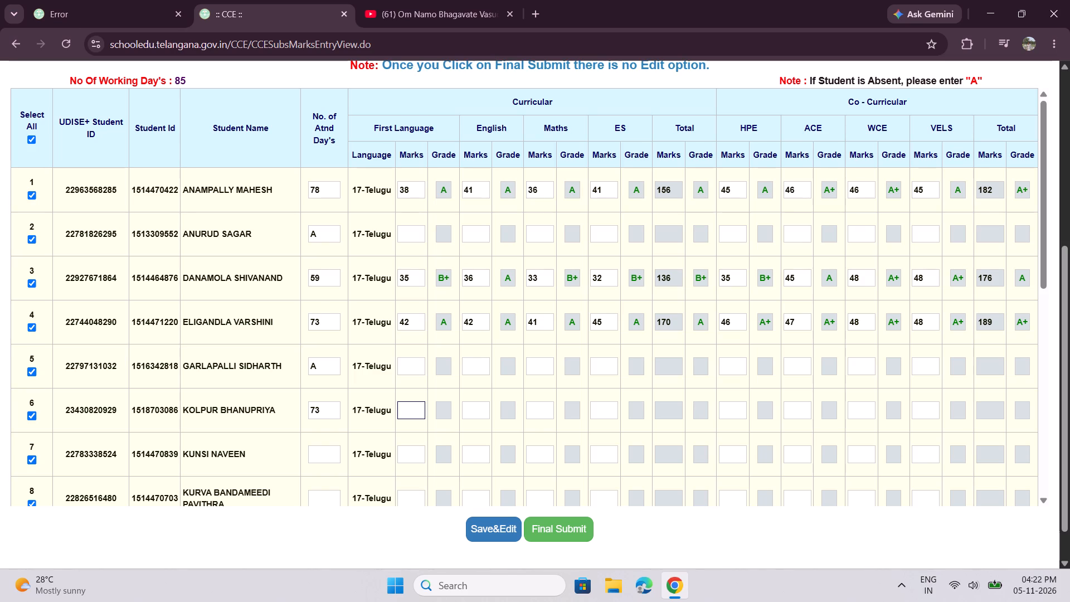
pyautogui.moveTo(409, 412); pyautogui.dragTo(408, 464)
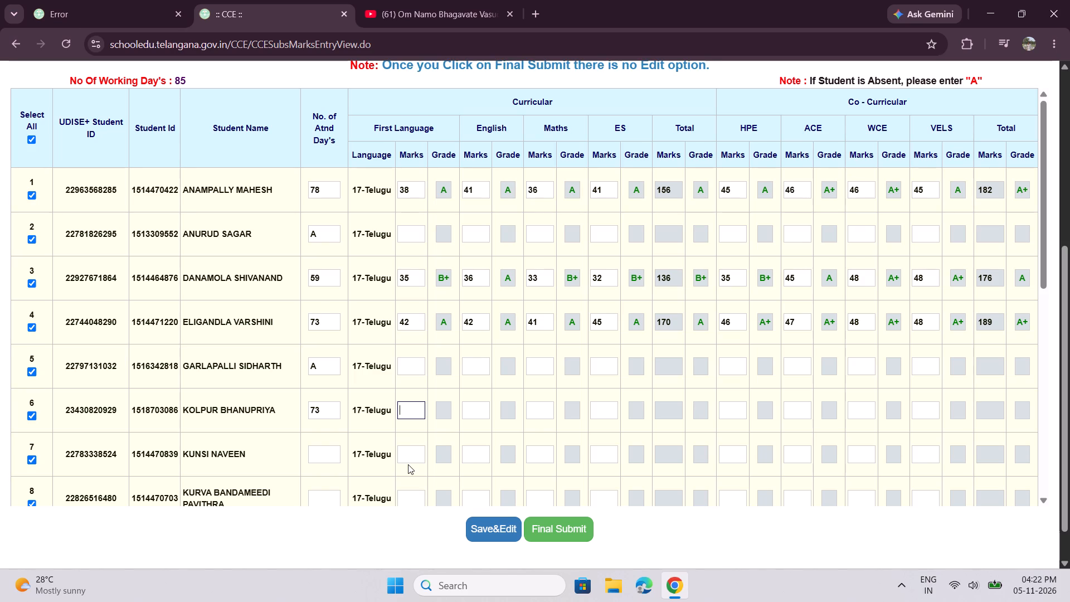
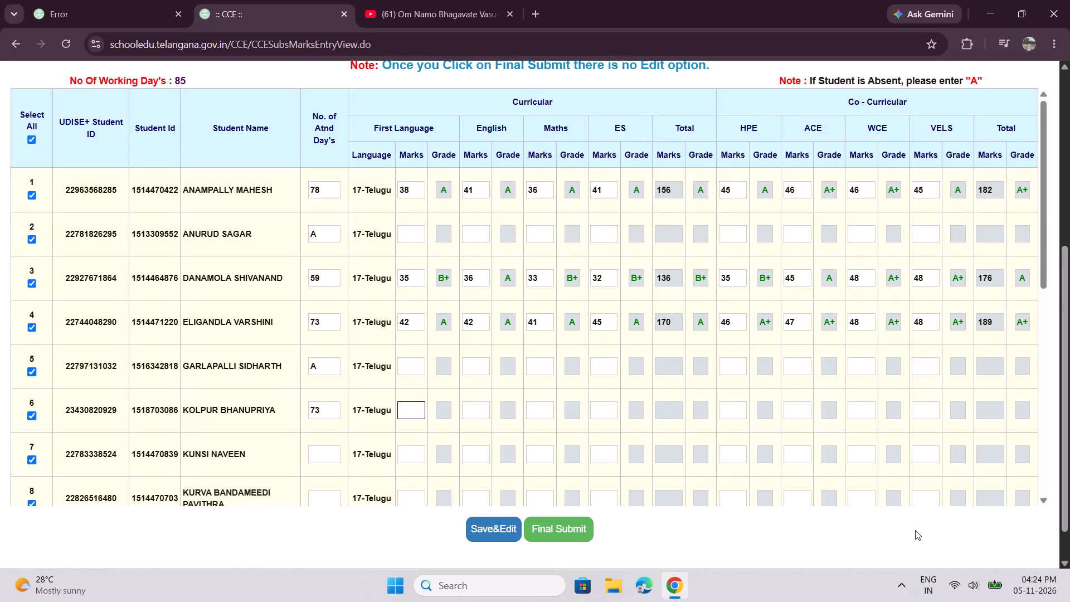
# Look through the student rows down to the last one and back to the row 6 student's First Language marks.
pyautogui.click(915, 530)
pyautogui.click(719, 483)
pyautogui.press('Down')
pyautogui.press('Down')
pyautogui.press('Down')
pyautogui.press('Down')
pyautogui.press('Down')
pyautogui.press('Down')
pyautogui.press('Down')
pyautogui.press('Down')
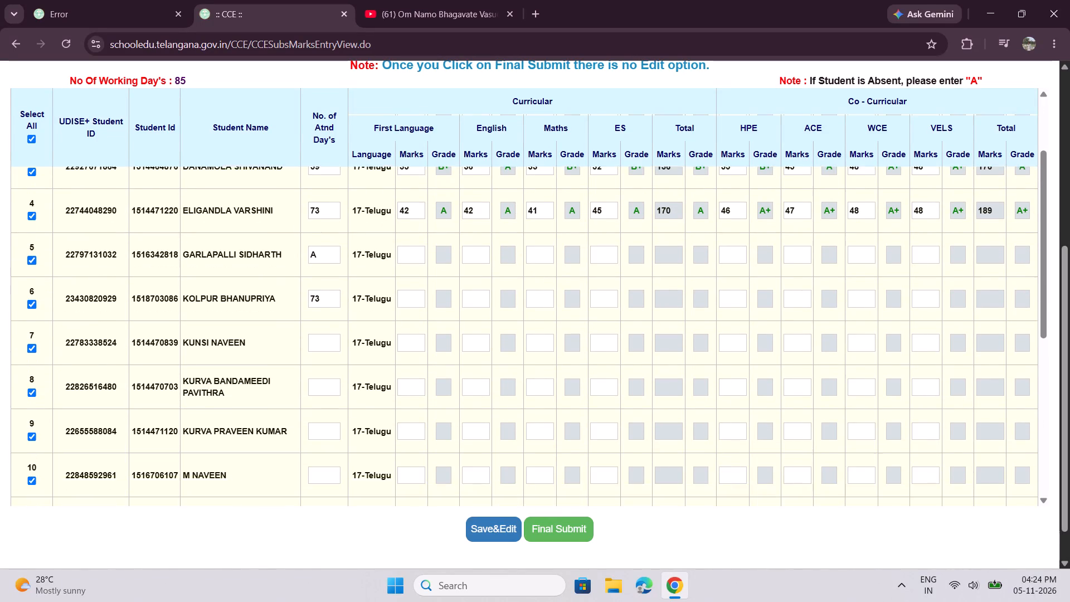
pyautogui.press('Down')
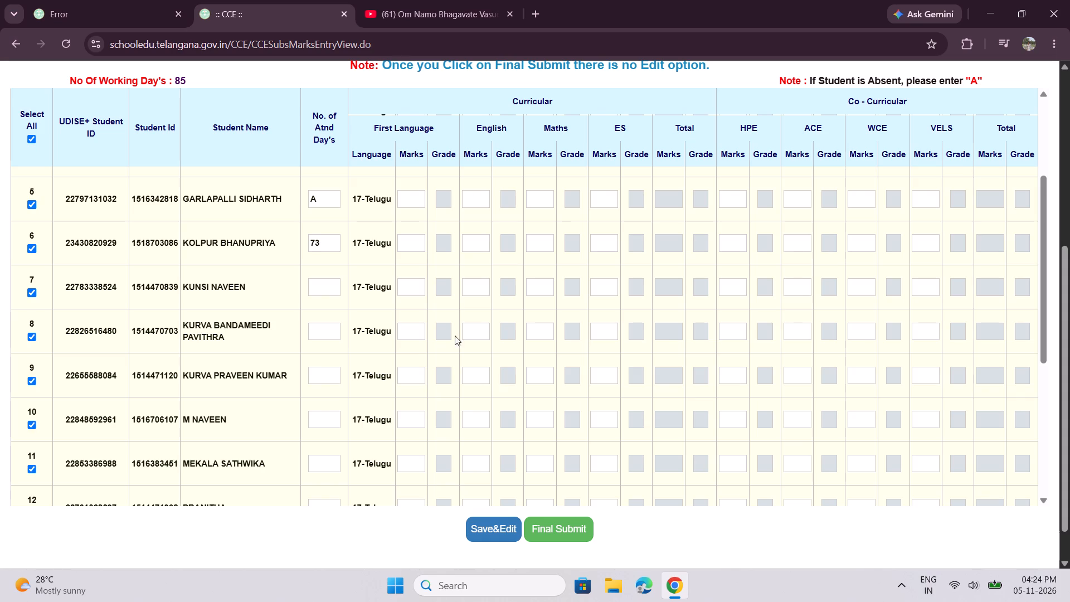
pyautogui.click(406, 240)
pyautogui.click(483, 221)
pyautogui.press('Down')
pyautogui.press('Down')
pyautogui.press('Down')
pyautogui.press('Down')
pyautogui.press('Down')
pyautogui.press('Down')
pyautogui.press('Down')
pyautogui.press('Down')
pyautogui.press('Down')
pyautogui.press('Down')
pyautogui.press('Down')
pyautogui.press('Down')
pyautogui.press('Down')
pyautogui.press('Down')
pyautogui.press('Down')
pyautogui.press('Down')
pyautogui.press('Down')
pyautogui.press('Down')
pyautogui.press('Down')
pyautogui.press('Down')
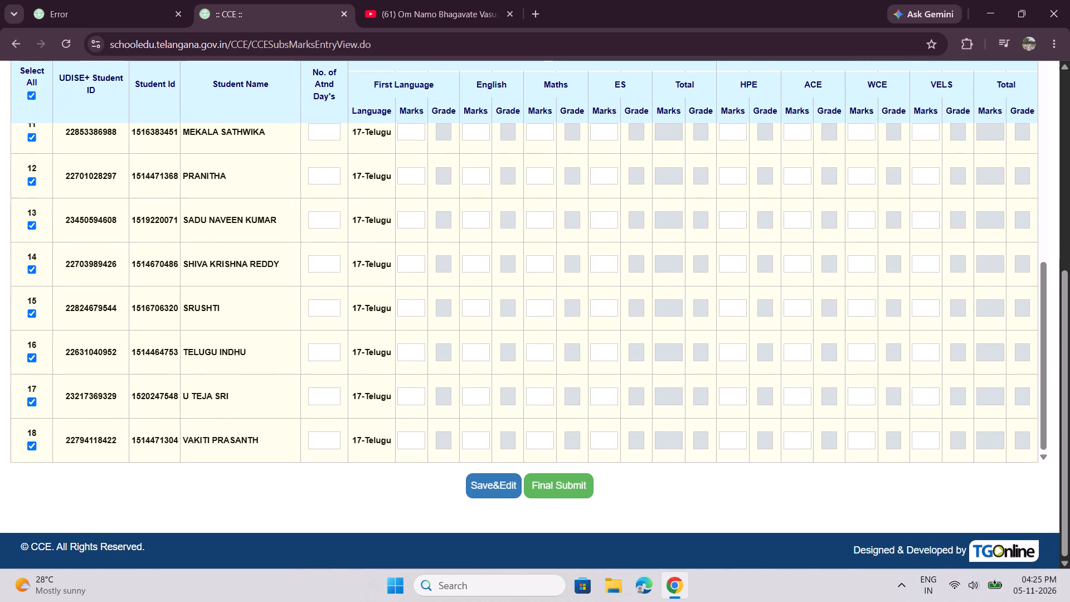
pyautogui.press('Up')
pyautogui.press('Up')
pyautogui.press('Up')
pyautogui.press('Up')
pyautogui.press('Up')
pyautogui.press('Up')
pyautogui.press('Up')
pyautogui.press('Up')
pyautogui.press('Up')
pyautogui.press('Up')
pyautogui.press('Up')
pyautogui.press('Up')
pyautogui.press('Up')
pyautogui.press('Up')
pyautogui.press('Up')
pyautogui.press('Up')
pyautogui.press('Up')
pyautogui.press('Up')
pyautogui.press('Up')
pyautogui.press('Up')
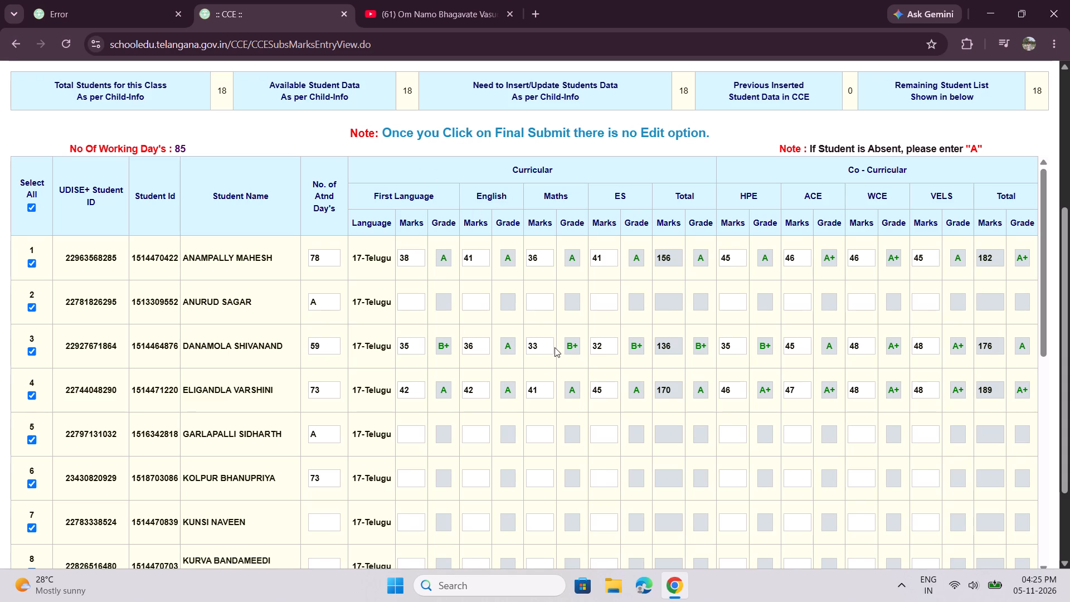
pyautogui.doubleClick(414, 475)
pyautogui.press('Down')
pyautogui.press('Down')
pyautogui.press('Down')
pyautogui.press('Down')
pyautogui.press('Down')
pyautogui.press('Down')
pyautogui.press('Down')
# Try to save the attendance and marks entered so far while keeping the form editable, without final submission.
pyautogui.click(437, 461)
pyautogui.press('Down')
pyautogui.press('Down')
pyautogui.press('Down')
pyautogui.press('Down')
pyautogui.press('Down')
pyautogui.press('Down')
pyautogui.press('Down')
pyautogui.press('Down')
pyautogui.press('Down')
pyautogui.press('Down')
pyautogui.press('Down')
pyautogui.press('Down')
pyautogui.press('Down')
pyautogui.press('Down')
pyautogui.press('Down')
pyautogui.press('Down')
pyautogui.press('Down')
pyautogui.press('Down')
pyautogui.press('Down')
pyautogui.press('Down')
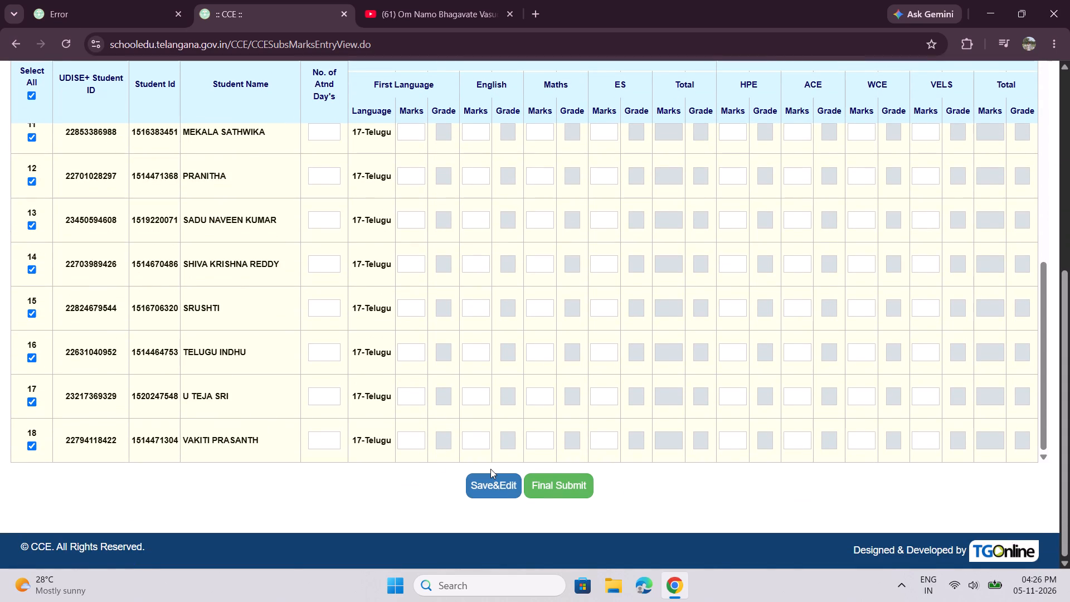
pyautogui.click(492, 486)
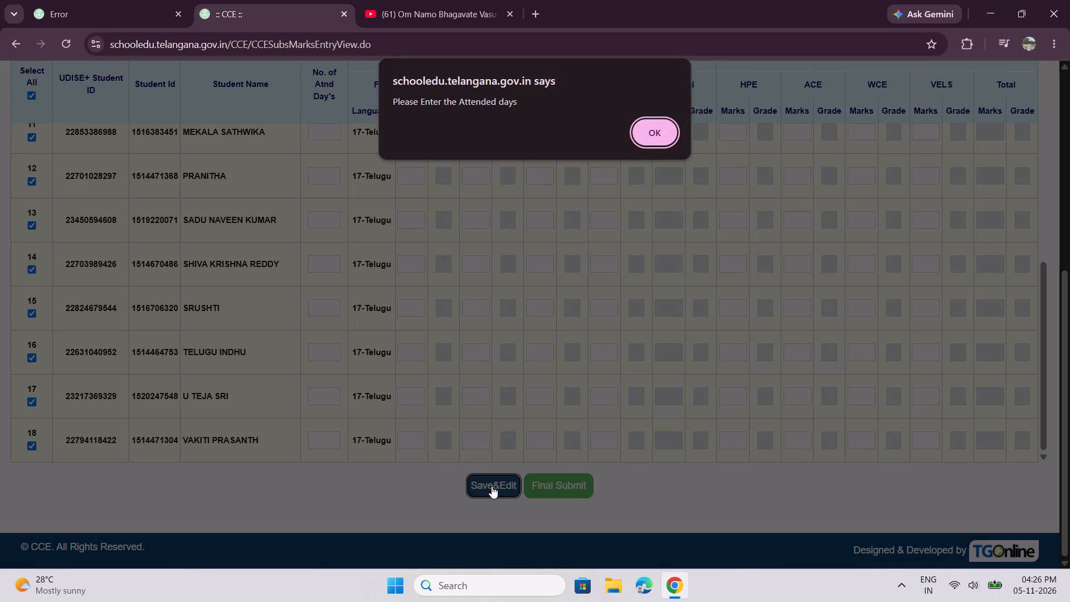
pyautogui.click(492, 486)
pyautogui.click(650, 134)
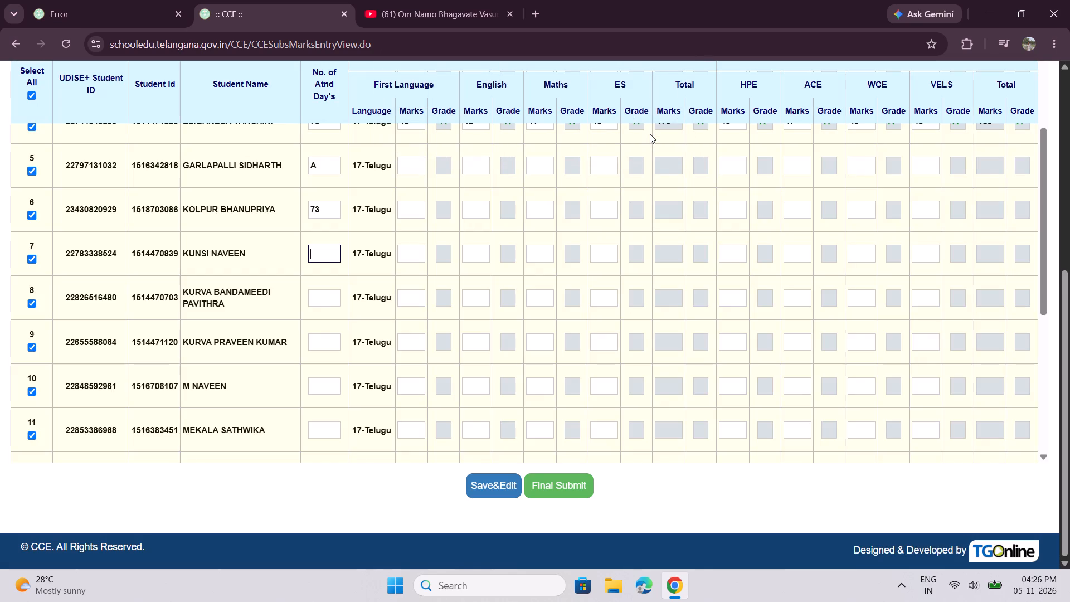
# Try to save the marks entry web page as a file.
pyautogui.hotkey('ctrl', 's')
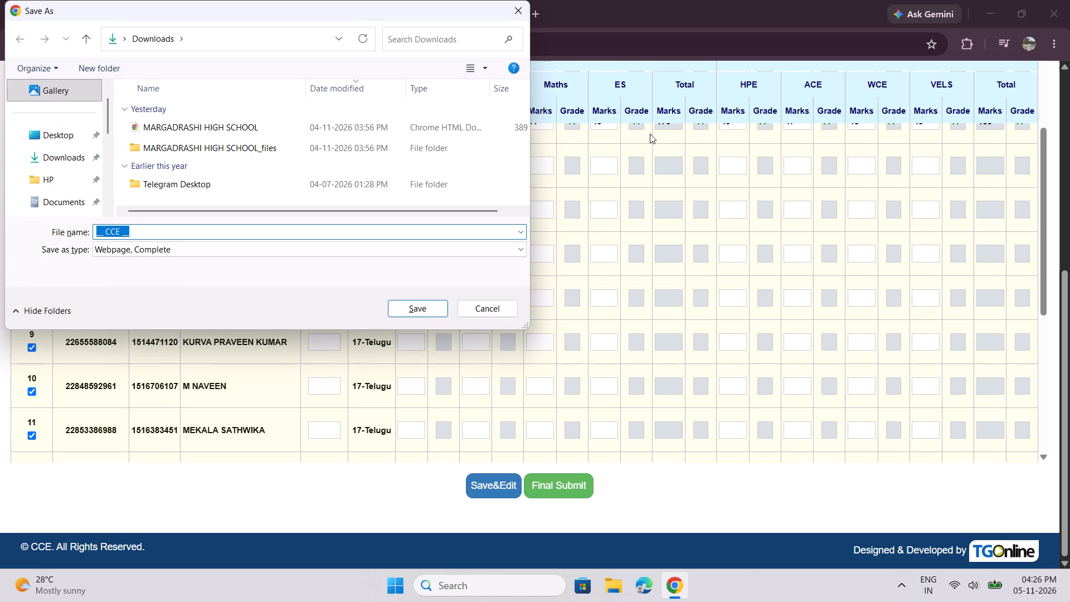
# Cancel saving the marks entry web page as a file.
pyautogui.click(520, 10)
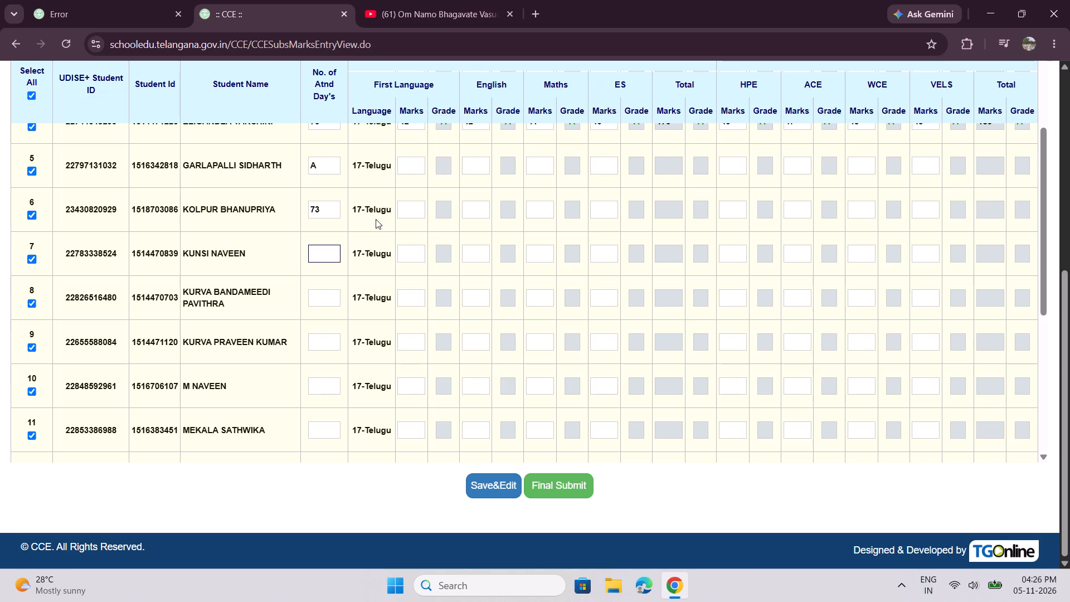
# Dismiss the incoming chat notification that covers part of the marks table.
pyautogui.click(407, 207)
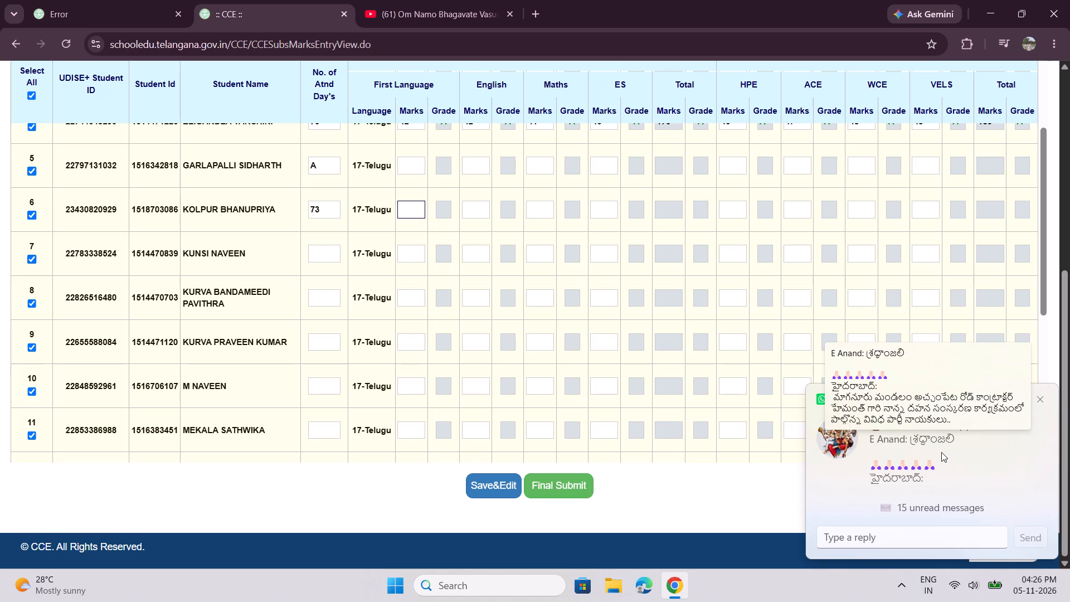
pyautogui.click(1038, 400)
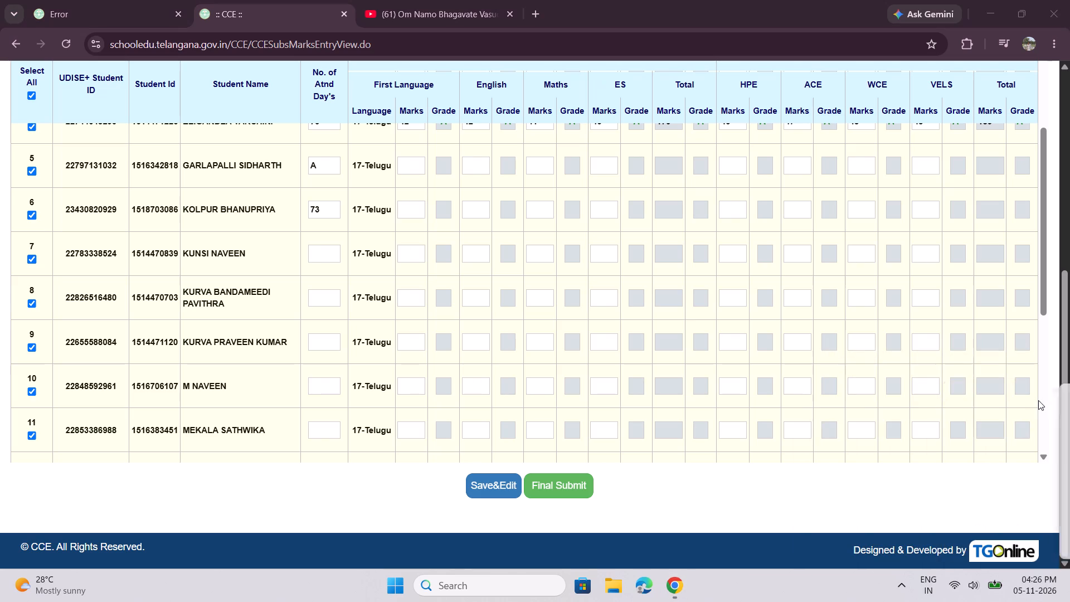
# Return to the row 6 student's row and open the First Language marks for entry.
pyautogui.moveTo(1038, 400); pyautogui.dragTo(838, 375)
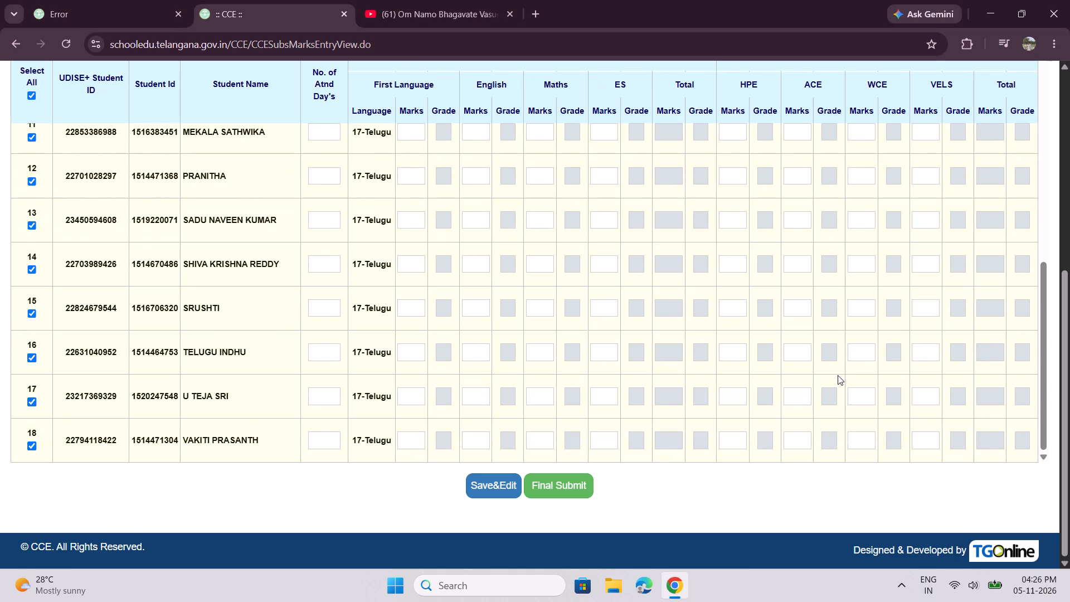
pyautogui.click(777, 290)
pyautogui.moveTo(777, 290); pyautogui.dragTo(779, 266)
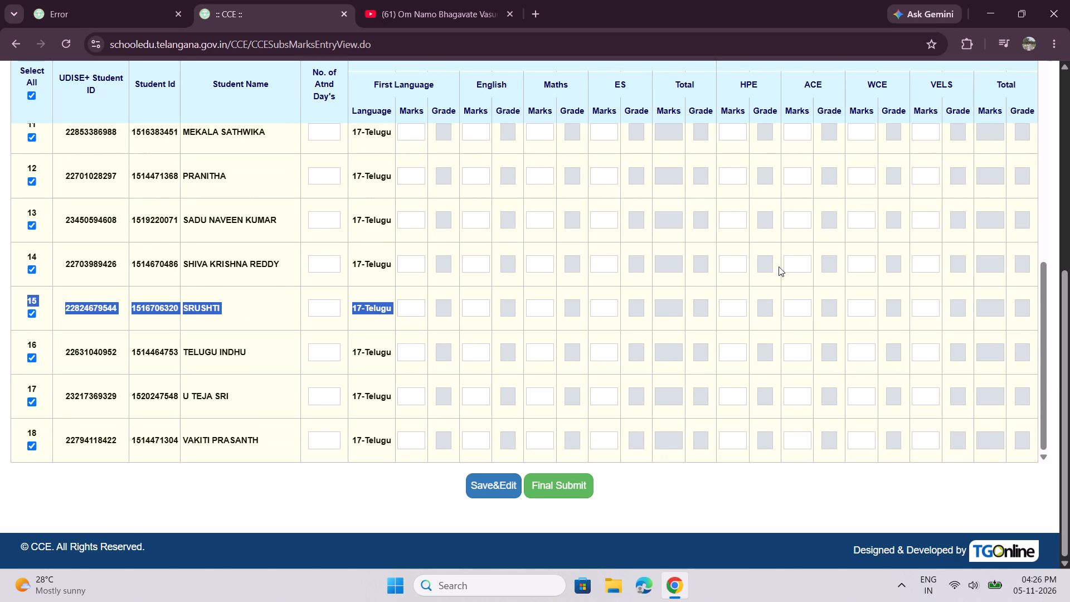
pyautogui.moveTo(779, 266); pyautogui.dragTo(775, 285)
pyautogui.click(775, 285)
pyautogui.press('Up')
pyautogui.press('Up')
pyautogui.press('Up')
pyautogui.press('Up')
pyautogui.press('Up')
pyautogui.press('Up')
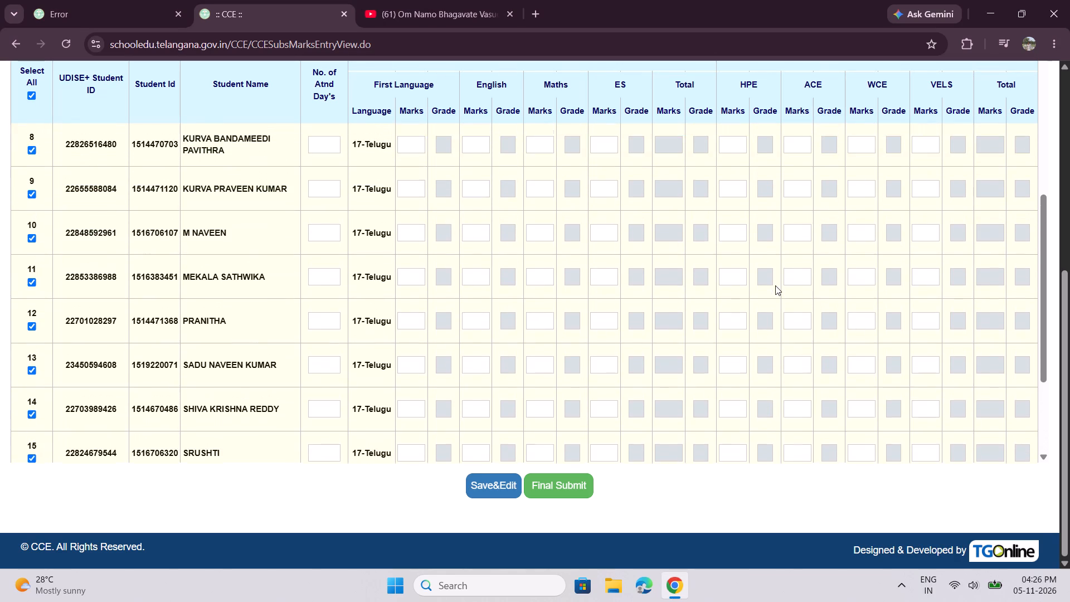
pyautogui.press('Up')
pyautogui.press('Up')
pyautogui.press('Up')
pyautogui.press('Up')
pyautogui.press('Up')
pyautogui.press('Up')
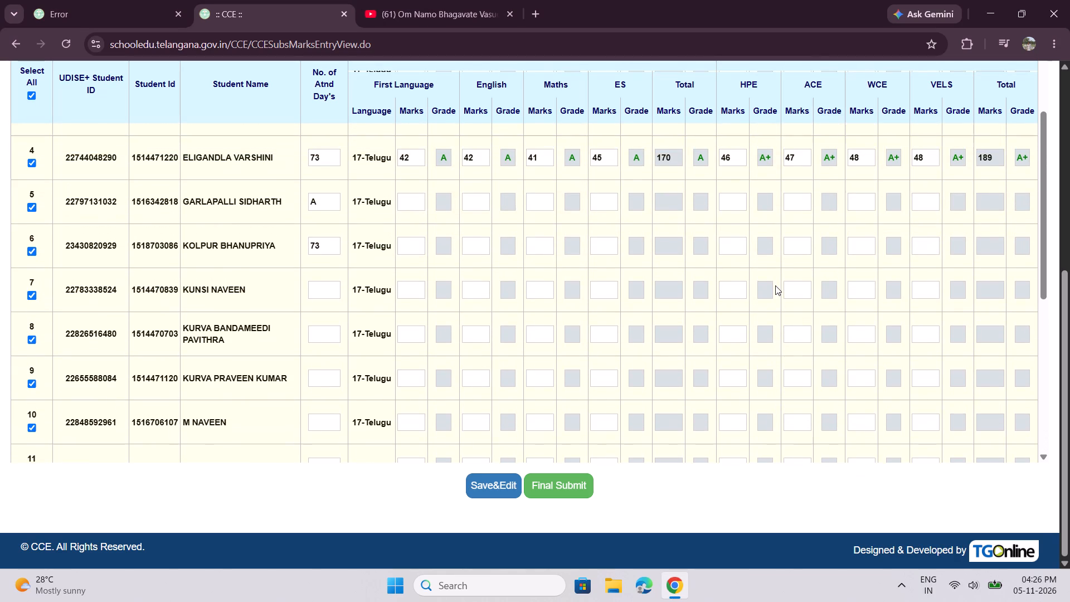
pyautogui.moveTo(775, 285); pyautogui.dragTo(456, 278)
pyautogui.click(403, 249)
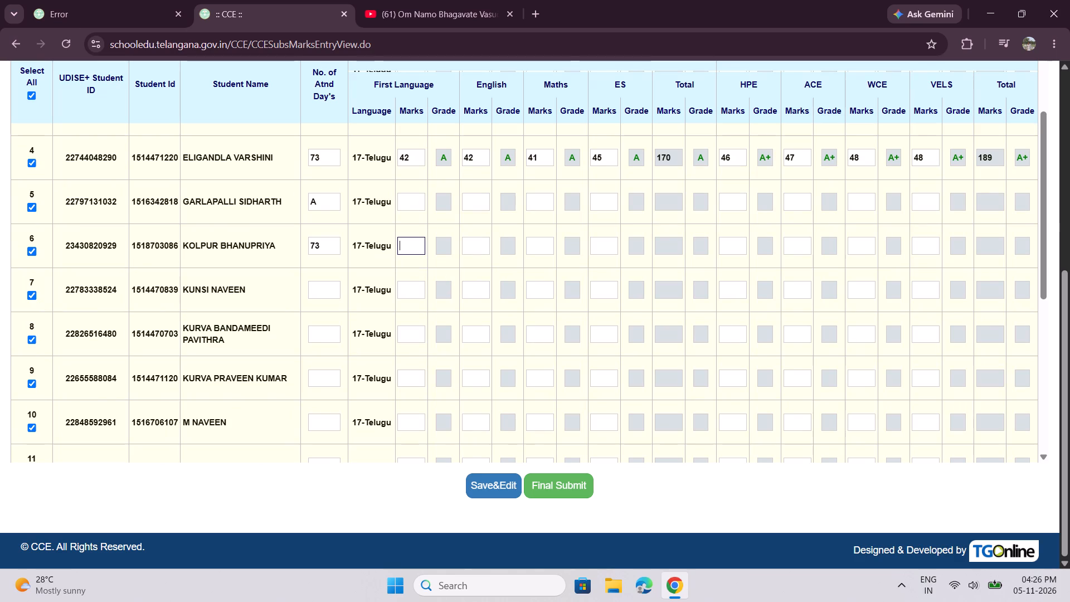
# Enter the row 6 student's curricular marks: First Language 42, English 42, Maths 43 and ES 42.
pyautogui.click(405, 245)
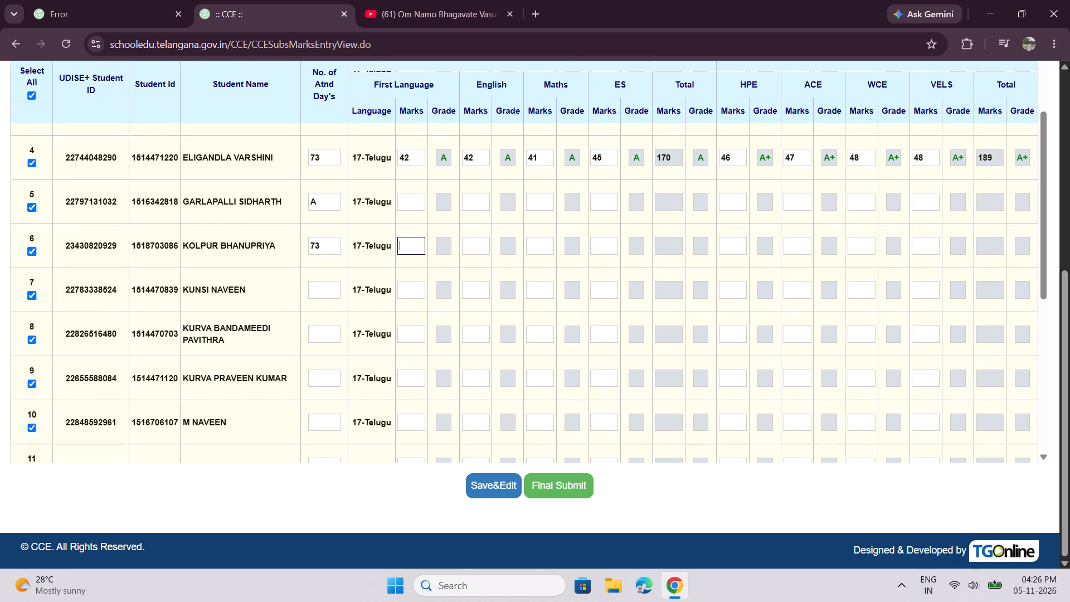
pyautogui.click(405, 245)
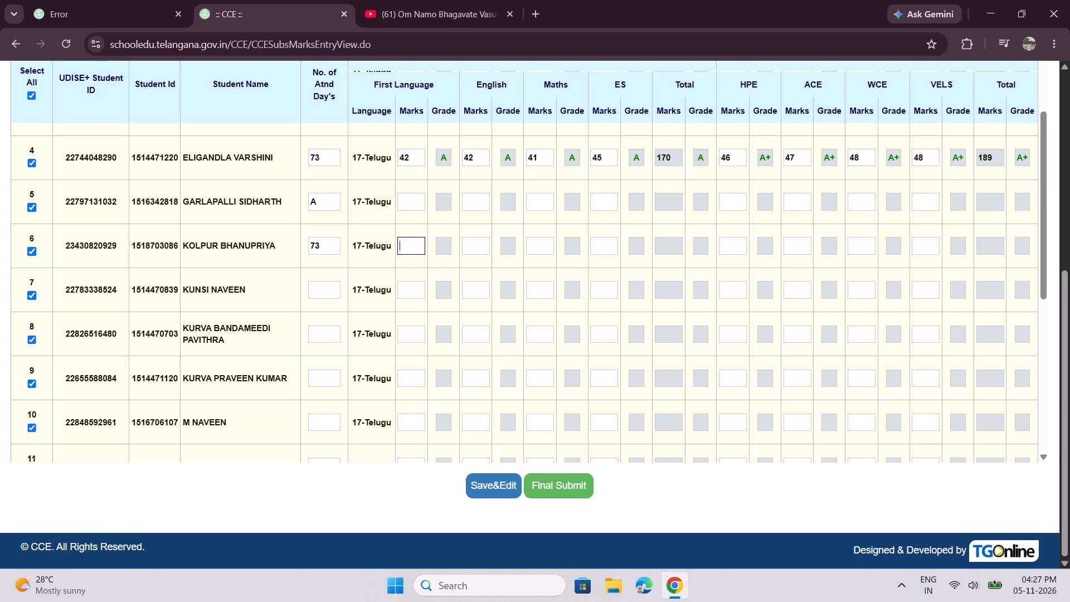
pyautogui.press('4')
pyautogui.press('1')
pyautogui.press('BackSpace')
pyautogui.press('2')
pyautogui.click(473, 241)
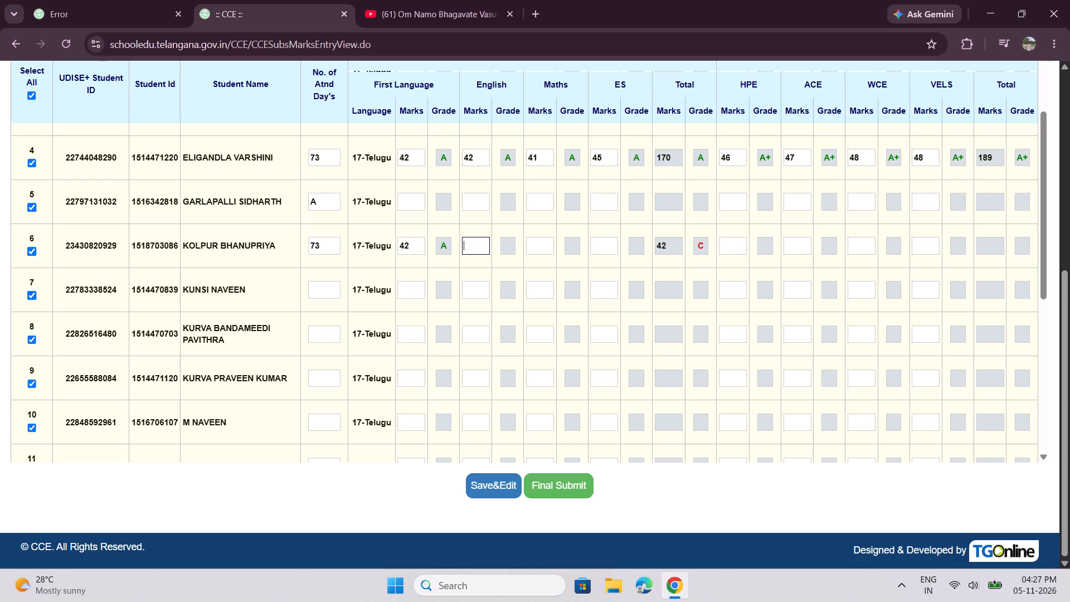
pyautogui.press('4')
pyautogui.click(473, 241)
pyautogui.press('2')
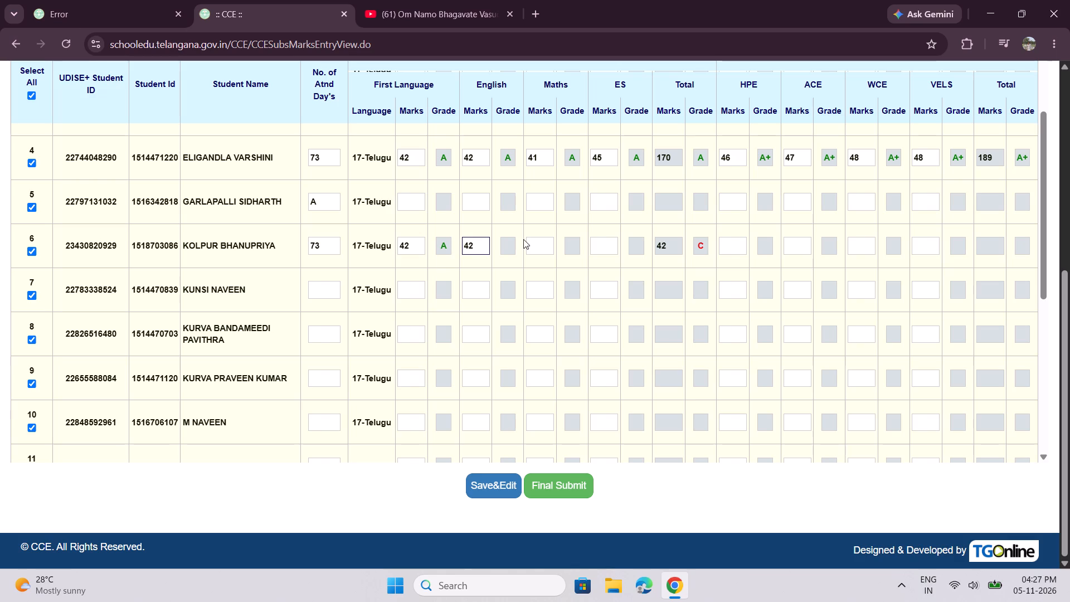
pyautogui.click(531, 241)
pyautogui.press('4')
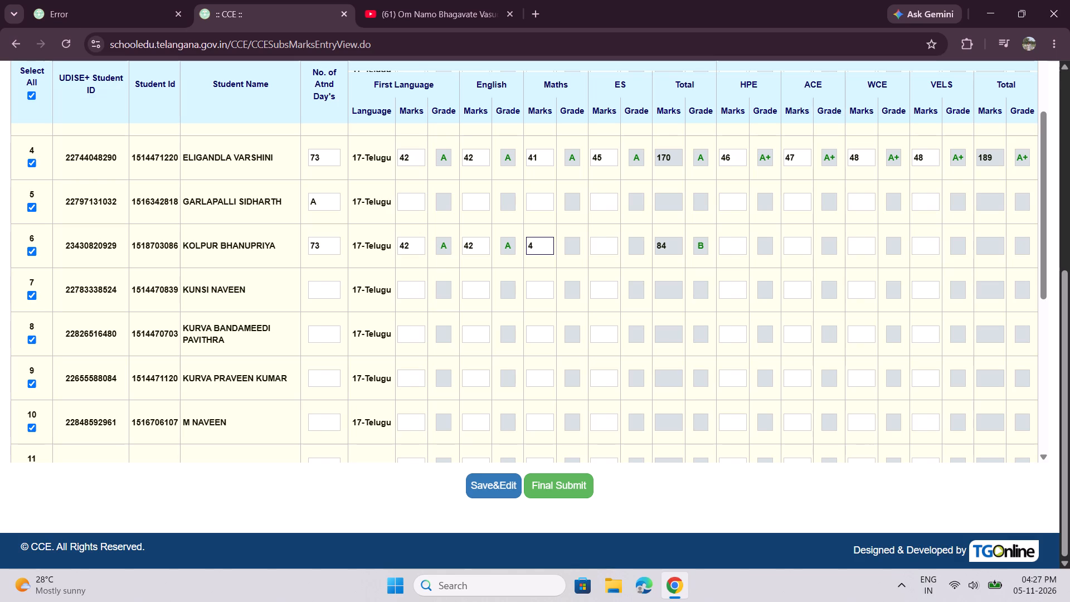
pyautogui.press('3')
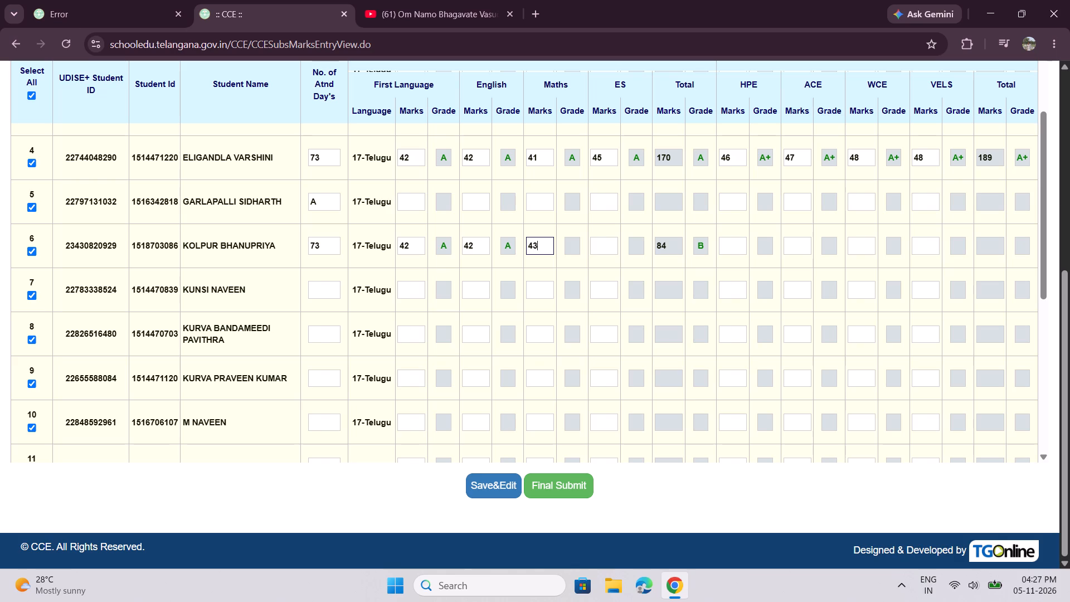
pyautogui.click(607, 237)
pyautogui.click(605, 245)
pyautogui.press('4')
pyautogui.press('2')
# Enter the row 6 student's co-curricular marks: HPE 48, ACE 47, WCE 48 and VELS 48.
pyautogui.click(733, 242)
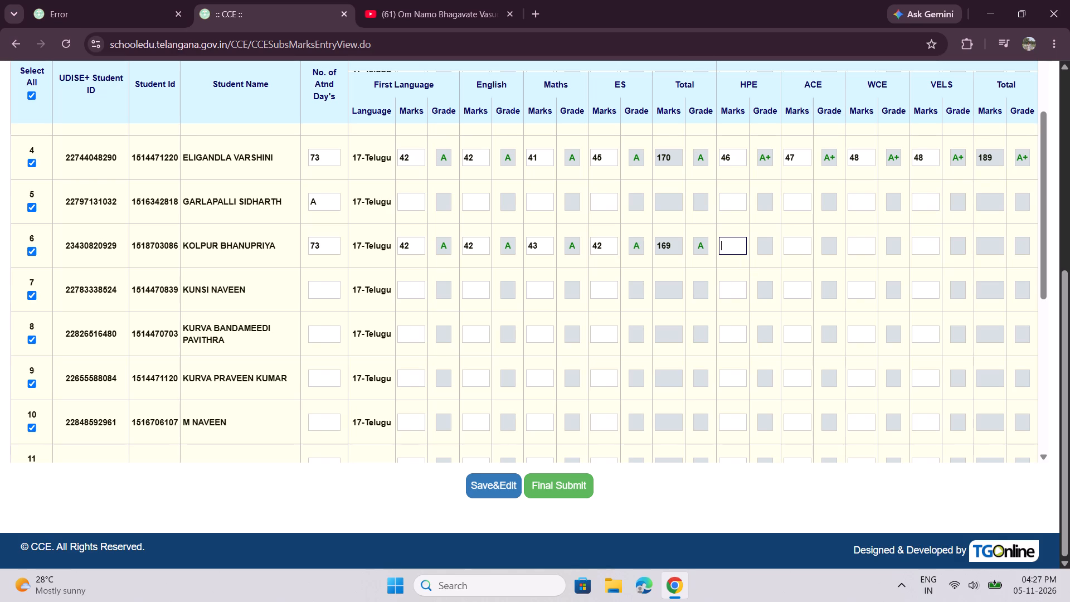
pyautogui.write('48')
pyautogui.click(797, 244)
pyautogui.write('47')
pyautogui.click(854, 247)
pyautogui.write('48')
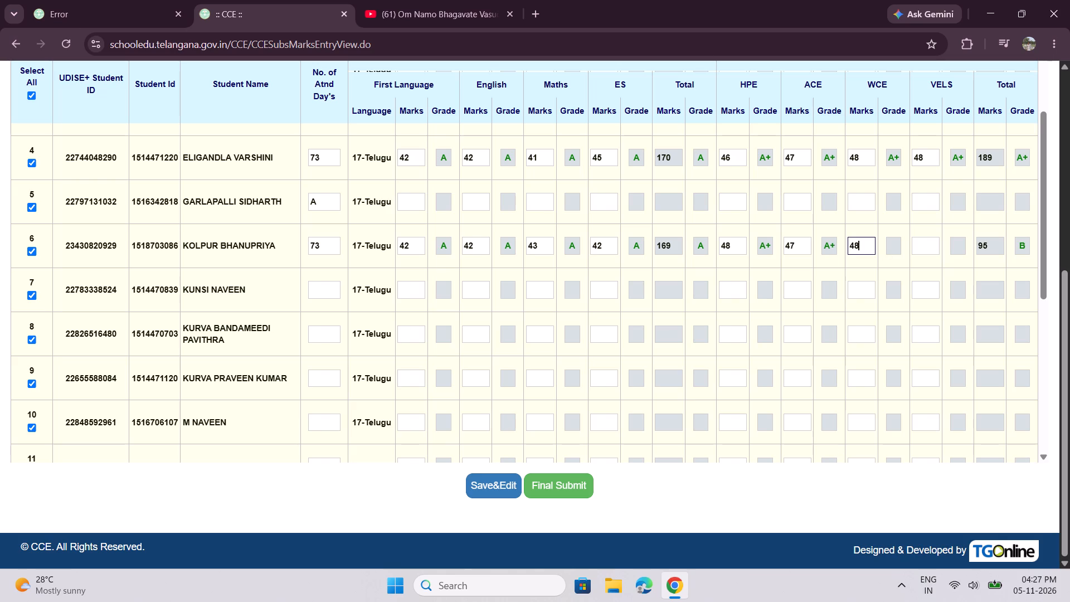
pyautogui.click(913, 245)
pyautogui.write('48')
# Open the row 7 student's number of attended days for entry.
pyautogui.click(329, 292)
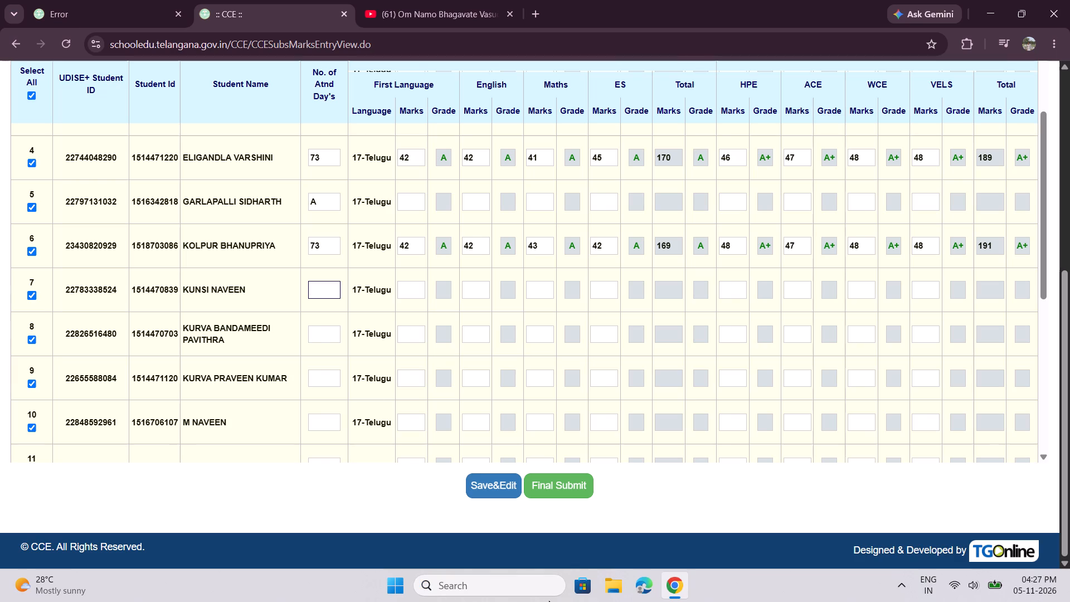
# Switch to File Explorer and open the recent HTML file MARGADRASHI HIGH SCHOOL from Downloads.
pyautogui.click(615, 584)
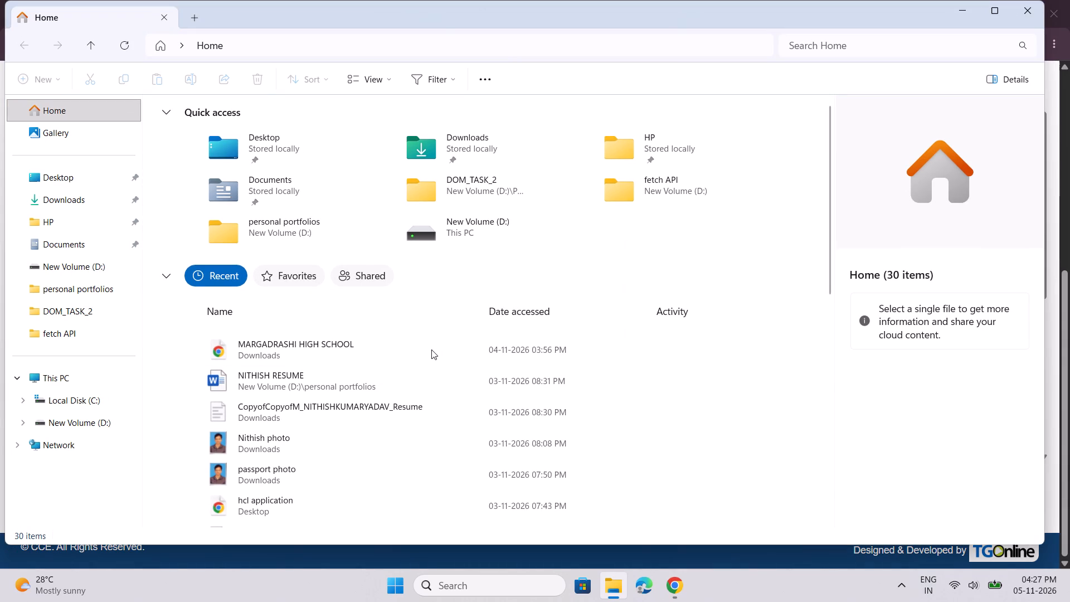
pyautogui.click(512, 351)
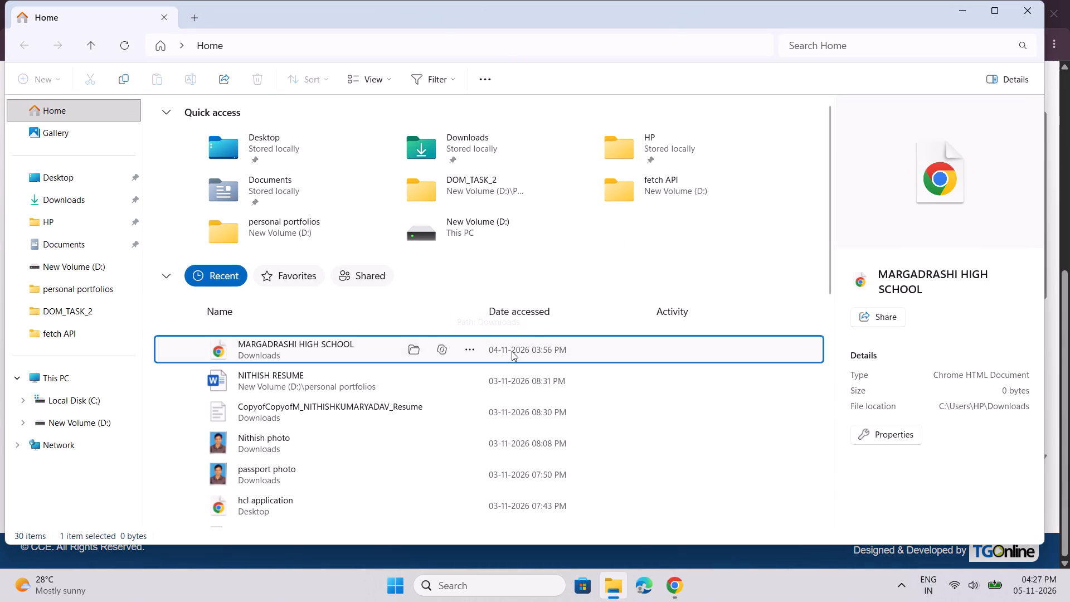
pyautogui.doubleClick(512, 351)
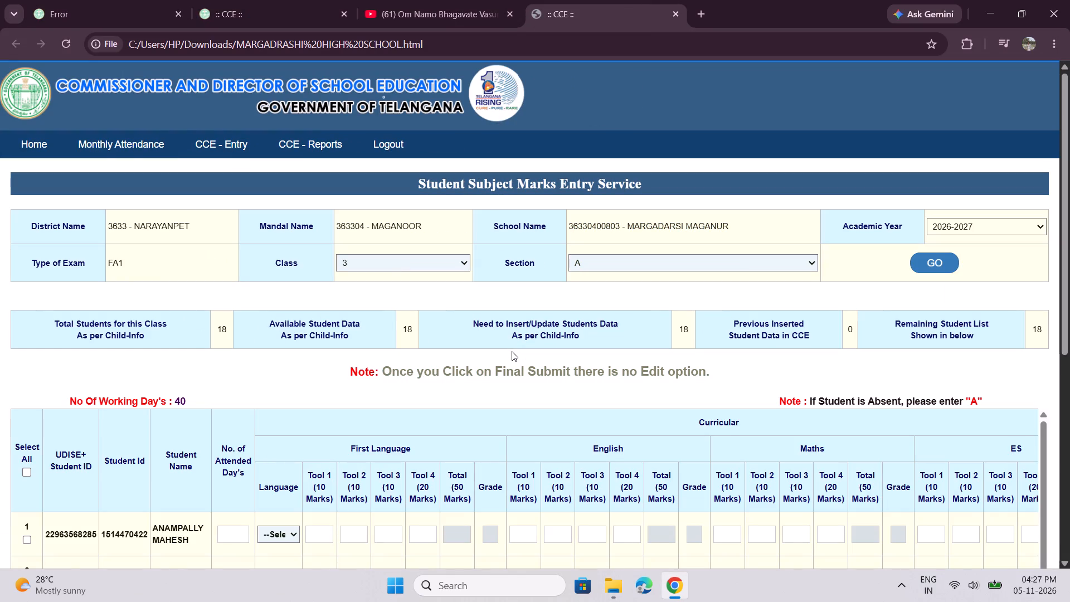
# Examine the student rows and marks columns in the saved FA1 marks entry page for class 3, section A.
pyautogui.press('Down')
pyautogui.press('Down')
pyautogui.press('Down')
pyautogui.press('Down')
pyautogui.press('Down')
pyautogui.press('Down')
pyautogui.press('Down')
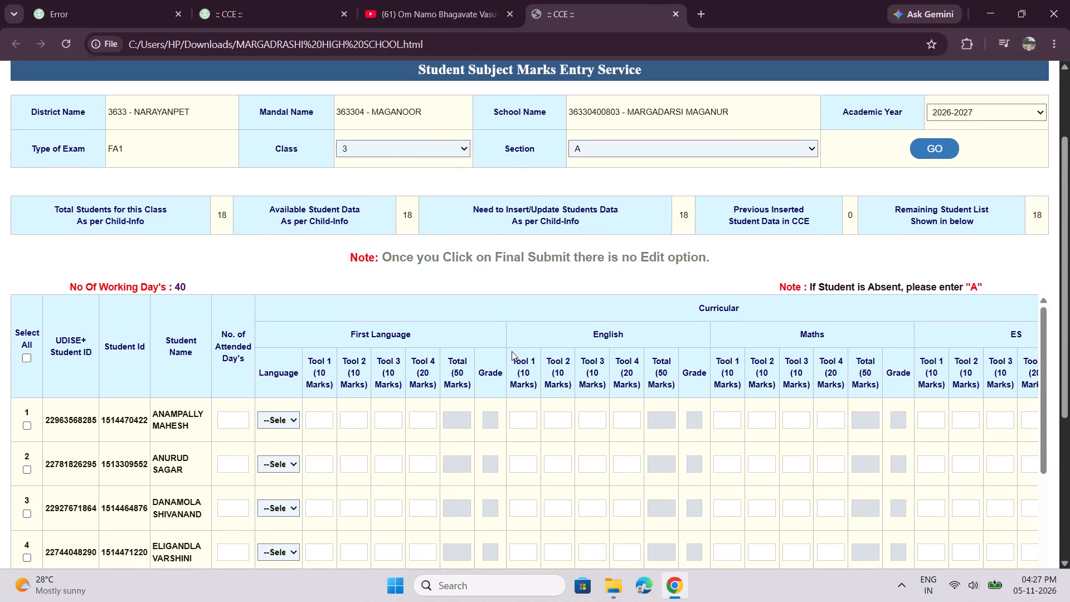
pyautogui.press('Down')
pyautogui.press('Down')
pyautogui.press('Down')
pyautogui.press('Down')
pyautogui.press('Down')
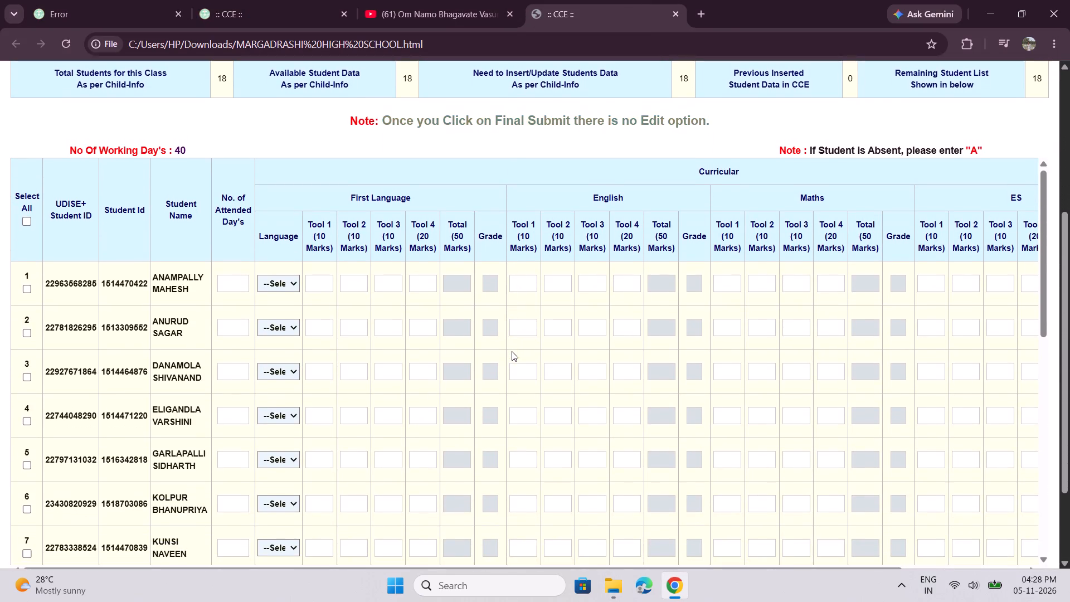
pyautogui.press('Down')
pyautogui.press('Down')
pyautogui.press('Down')
pyautogui.press('Up')
pyautogui.press('Up')
pyautogui.press('Up')
pyautogui.press('Up')
pyautogui.press('Up')
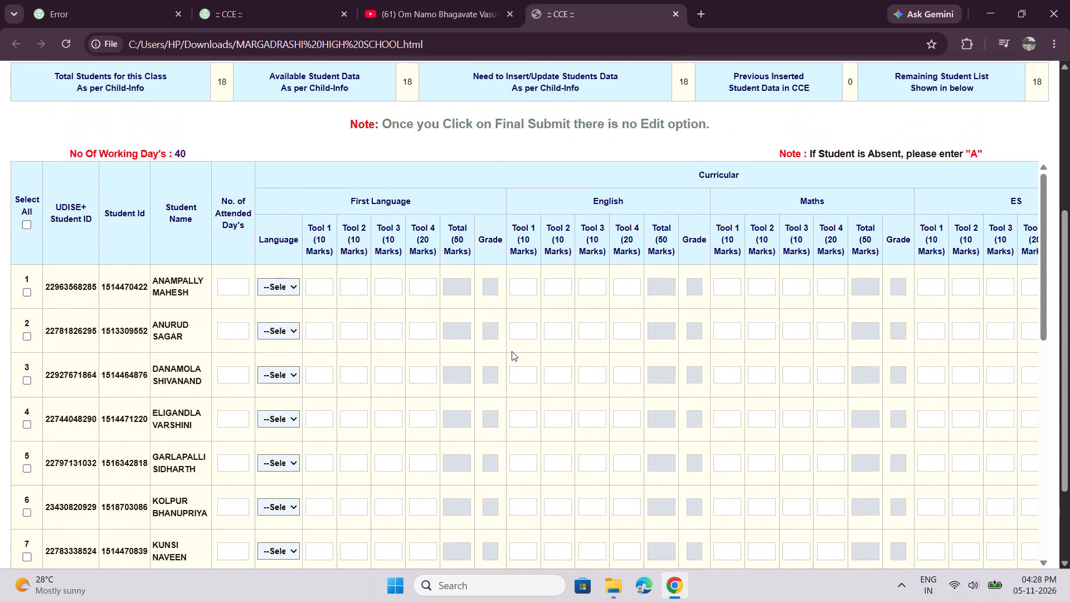
# Close the saved MARGADRASHI HIGH SCHOOL marks entry page and return to the live CCE form.
pyautogui.press('Up')
pyautogui.press('Up')
pyautogui.press('Up')
pyautogui.press('Up')
pyautogui.press('Up')
pyautogui.press('Up')
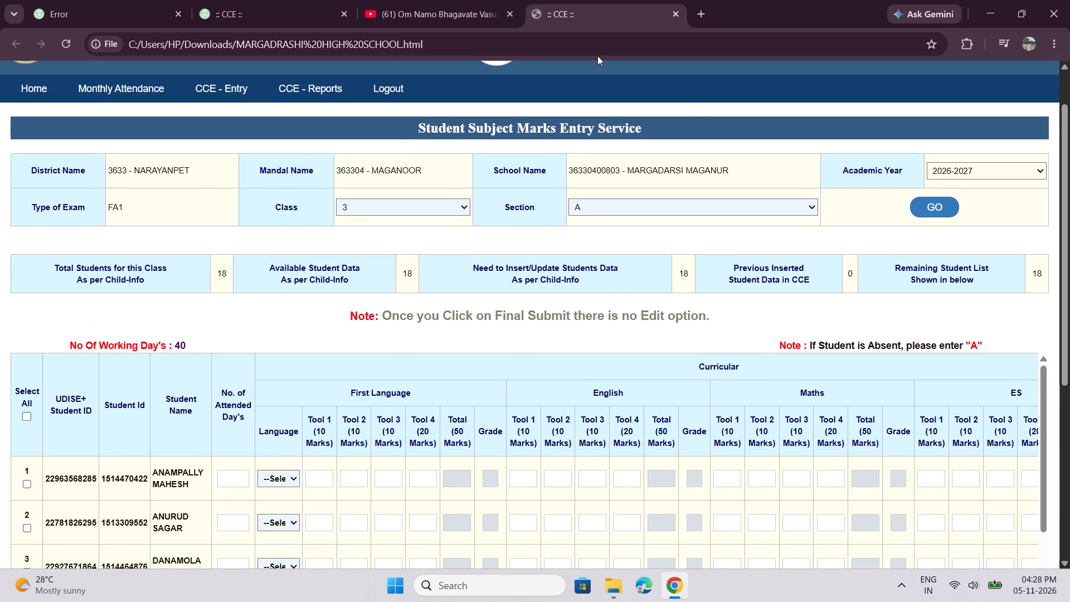
pyautogui.click(674, 11)
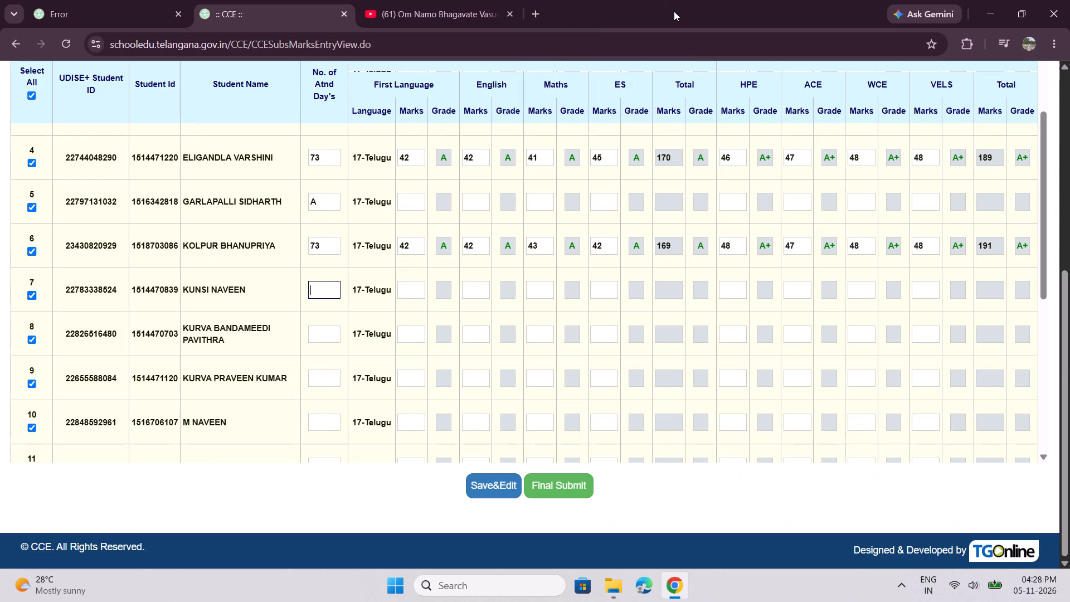
# Switch to File Explorer and delete the recent MARGADRASHI HIGH SCHOOL HTML file from its Downloads location, closing the window when done.
pyautogui.doubleClick(606, 589)
pyautogui.click(606, 589)
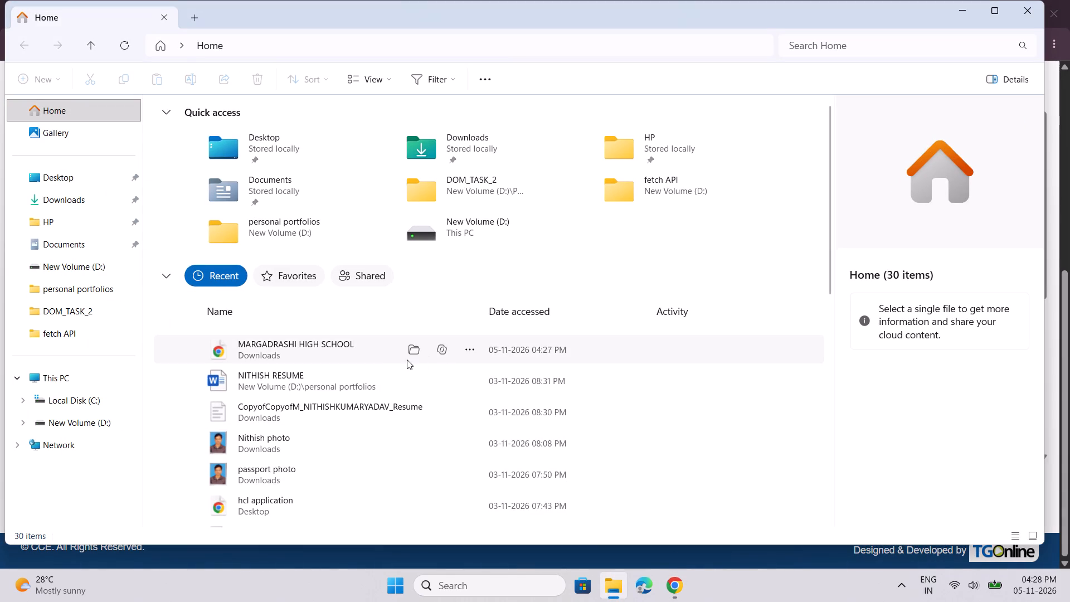
pyautogui.rightClick(392, 351)
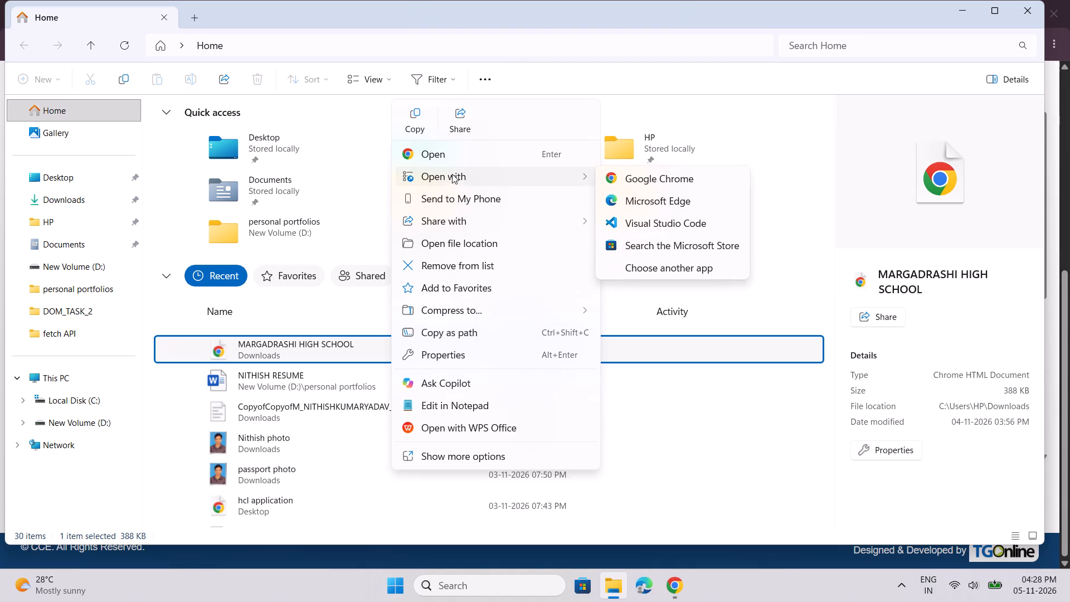
pyautogui.press('Delete')
pyautogui.click(399, 253)
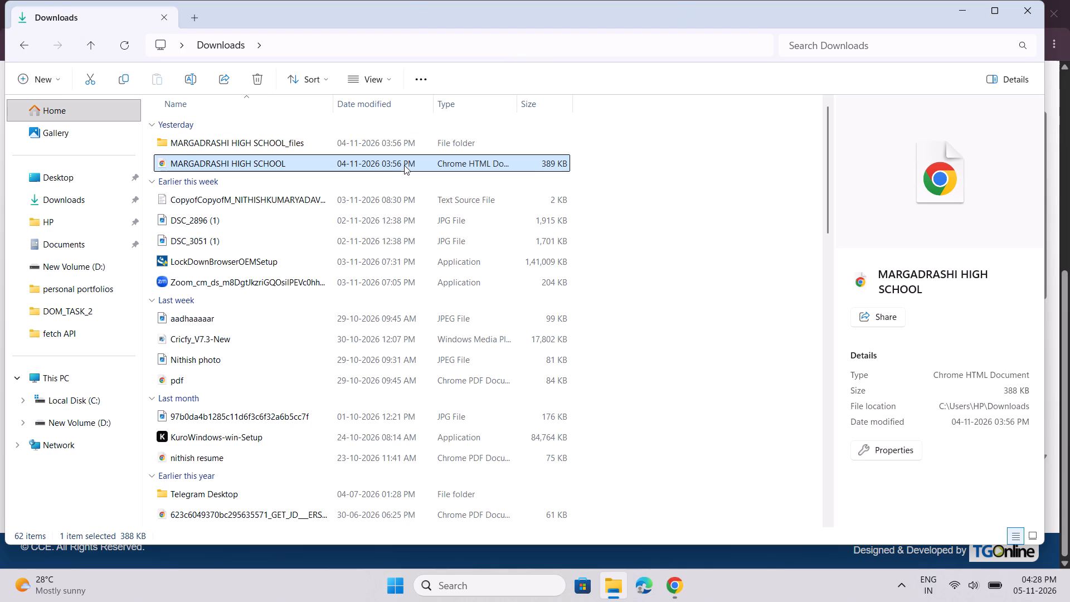
pyautogui.press('Delete')
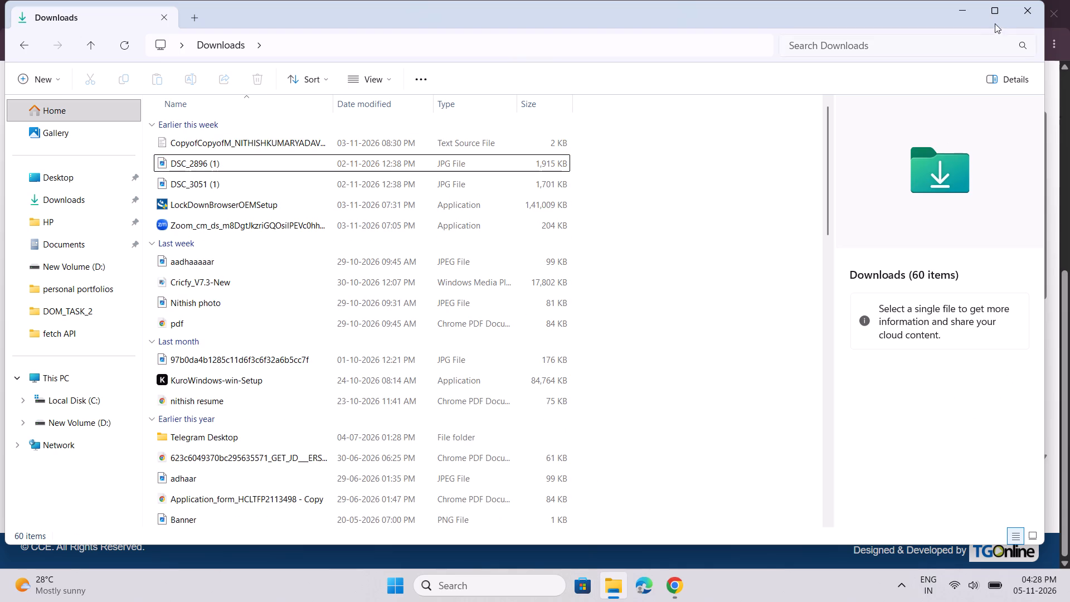
pyautogui.click(1029, 8)
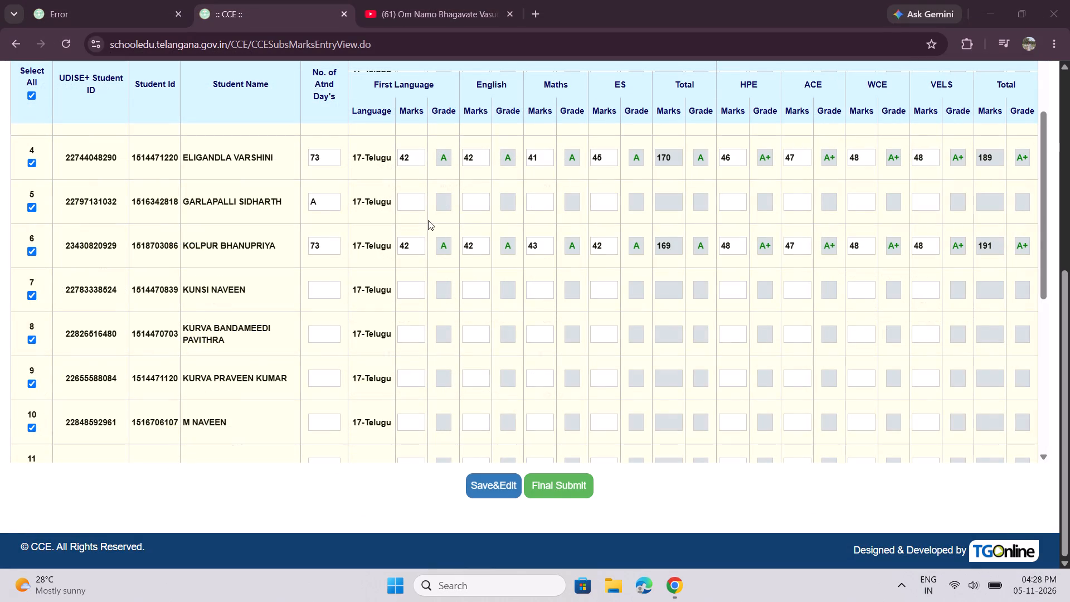
# Set the row 7 student's number of attended days to 76 in the CCE form in Chrome.
pyautogui.click(406, 204)
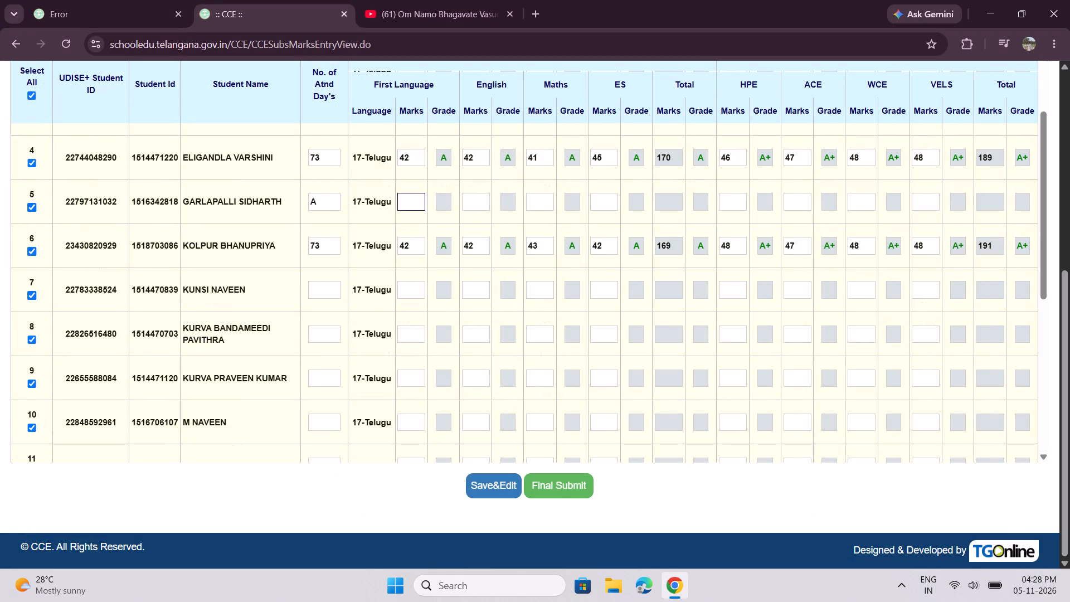
pyautogui.click(328, 292)
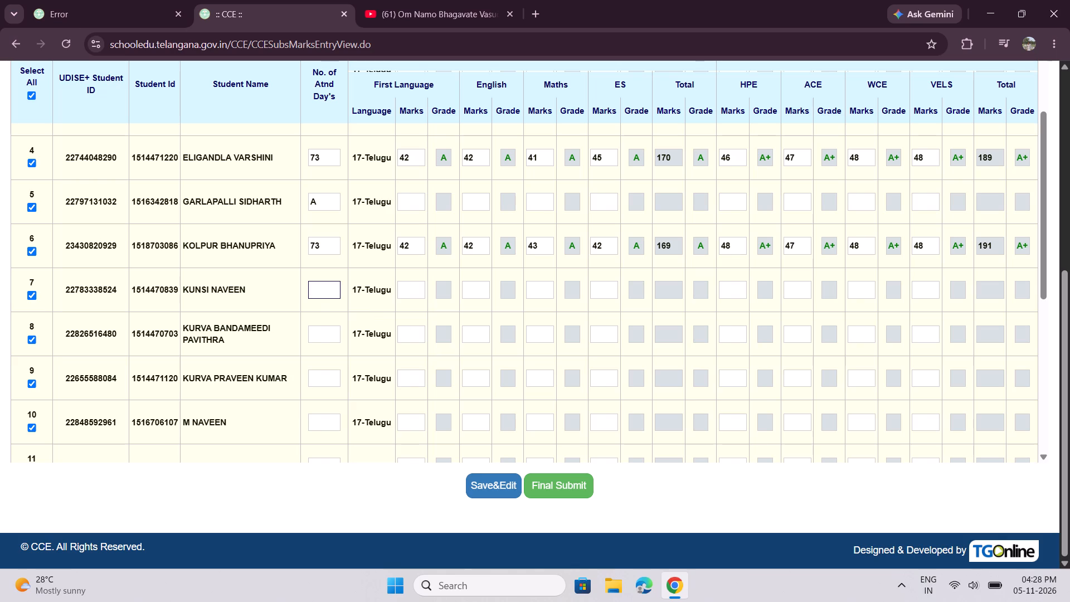
pyautogui.press('7')
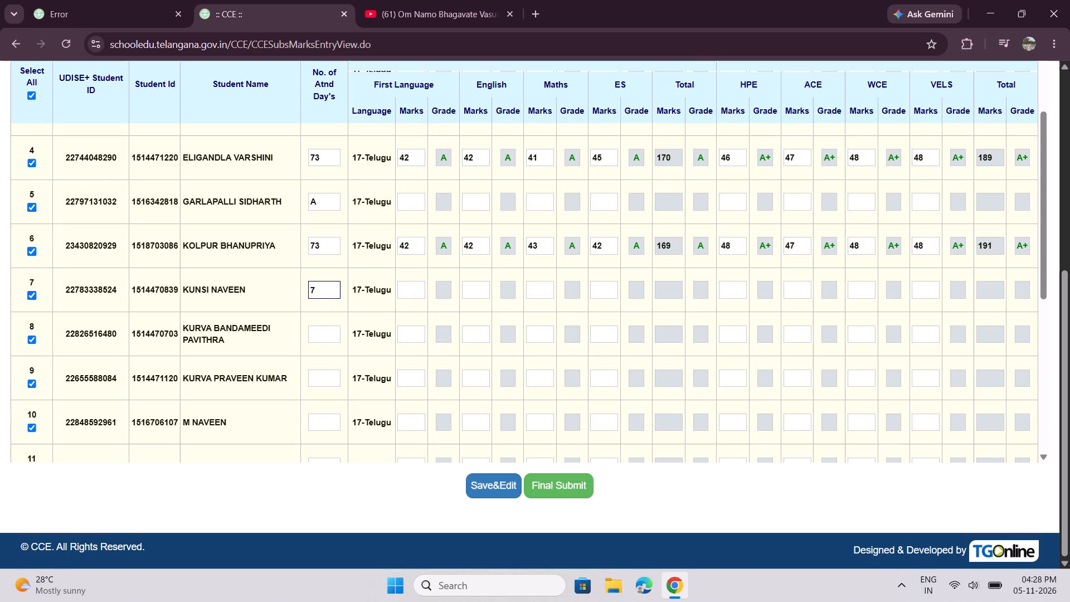
pyautogui.press('6')
# Enter the row 7 student's curricular marks: First Language 35, English 35, Maths 35 and ES 36.
pyautogui.click(420, 291)
pyautogui.press('4')
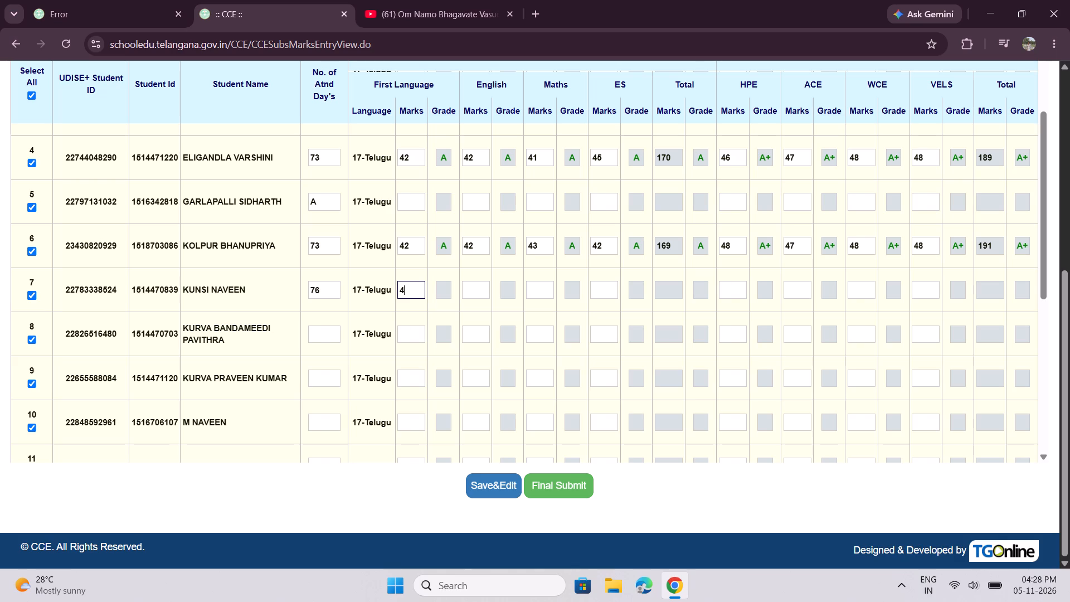
pyautogui.press('BackSpace')
pyautogui.write('35')
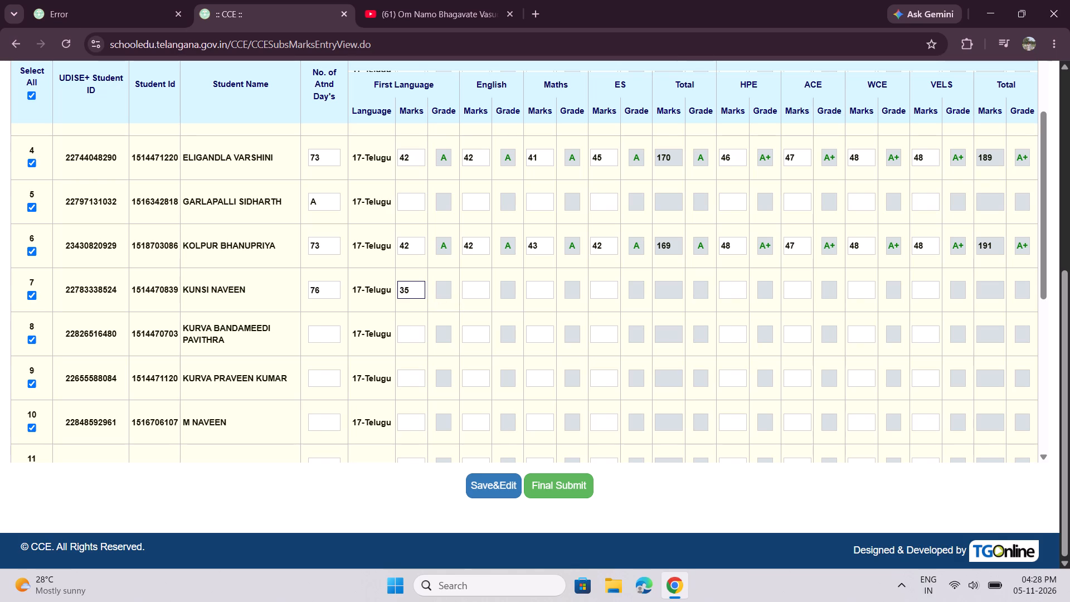
pyautogui.click(469, 291)
pyautogui.write('35')
pyautogui.click(533, 292)
pyautogui.write('35')
pyautogui.click(600, 288)
pyautogui.write('36')
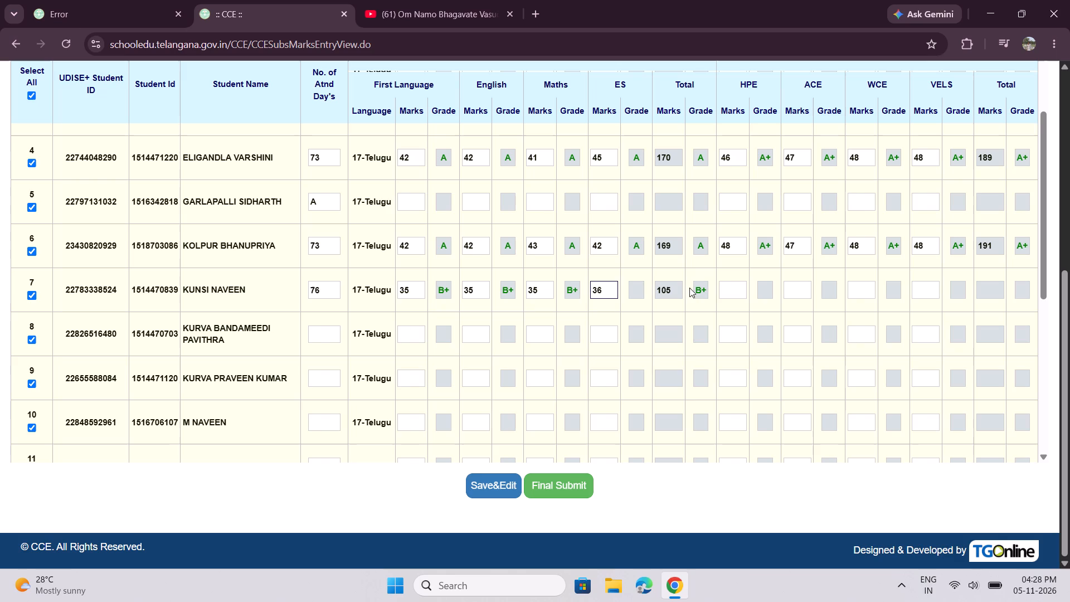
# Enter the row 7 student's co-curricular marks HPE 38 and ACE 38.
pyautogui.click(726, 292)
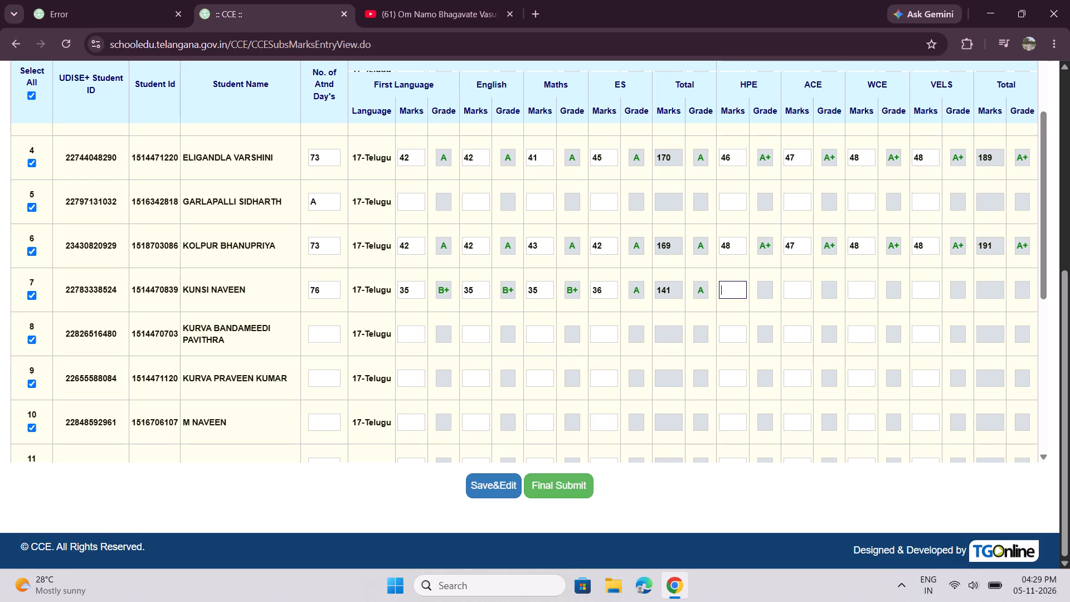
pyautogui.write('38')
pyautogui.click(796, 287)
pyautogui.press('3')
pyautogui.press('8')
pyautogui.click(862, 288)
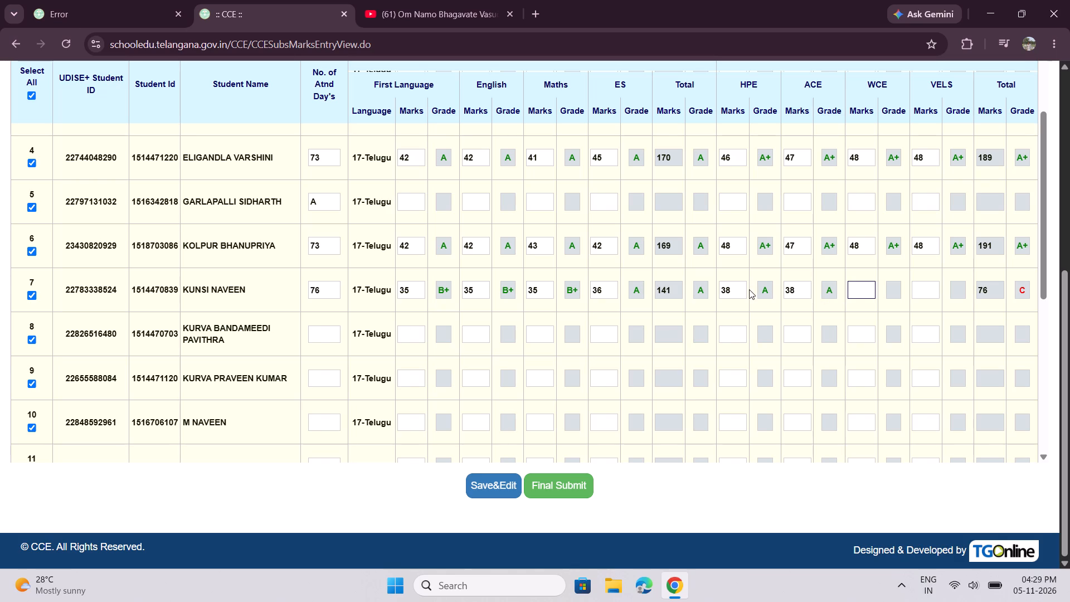
# Set the row 7 student's HPE mark to 47.
pyautogui.doubleClick(728, 291)
pyautogui.write('47')
# Set the row 7 student's Maths mark to 36 and ES mark to 38.
pyautogui.doubleClick(542, 289)
pyautogui.write('36')
pyautogui.doubleClick(598, 288)
pyautogui.press('3')
pyautogui.click(598, 288)
pyautogui.press('8')
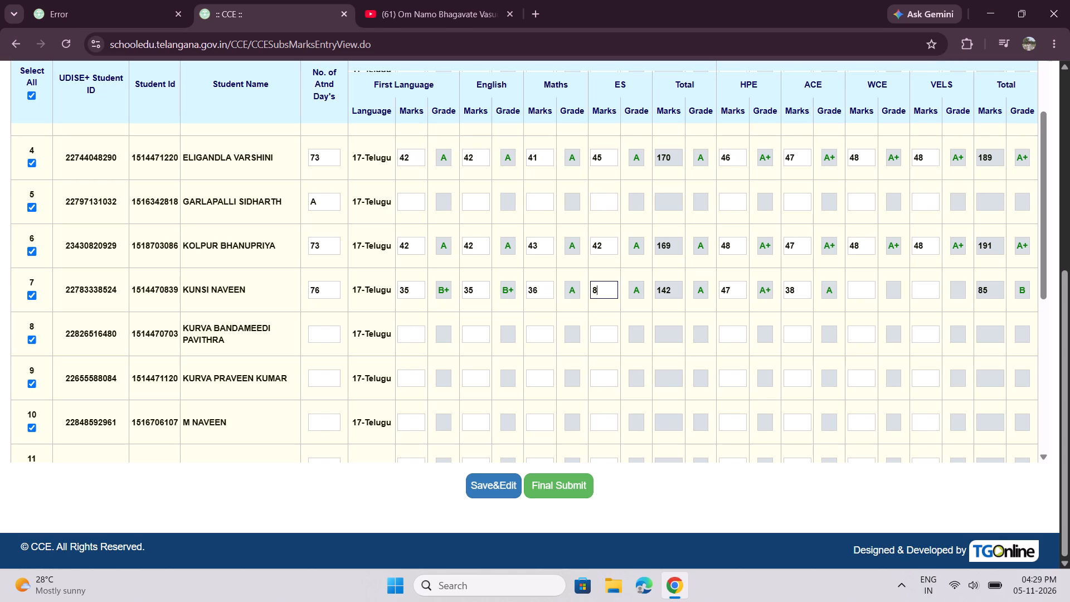
pyautogui.press('BackSpace')
pyautogui.write('38')
# Replace the row 7 student's ACE mark with a new value starting with 4.
pyautogui.doubleClick(792, 291)
pyautogui.press('4')
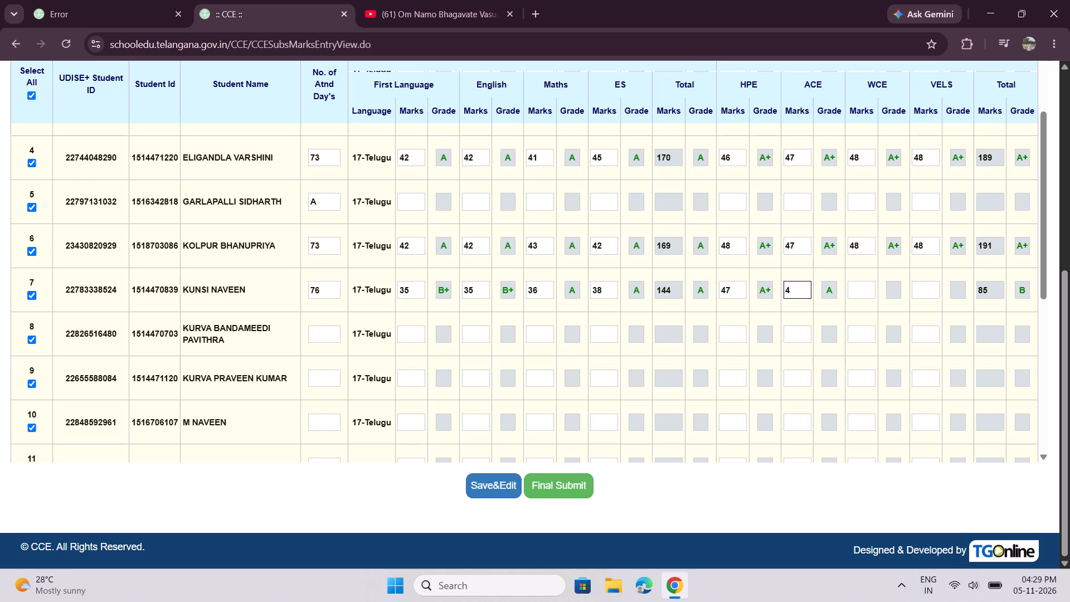
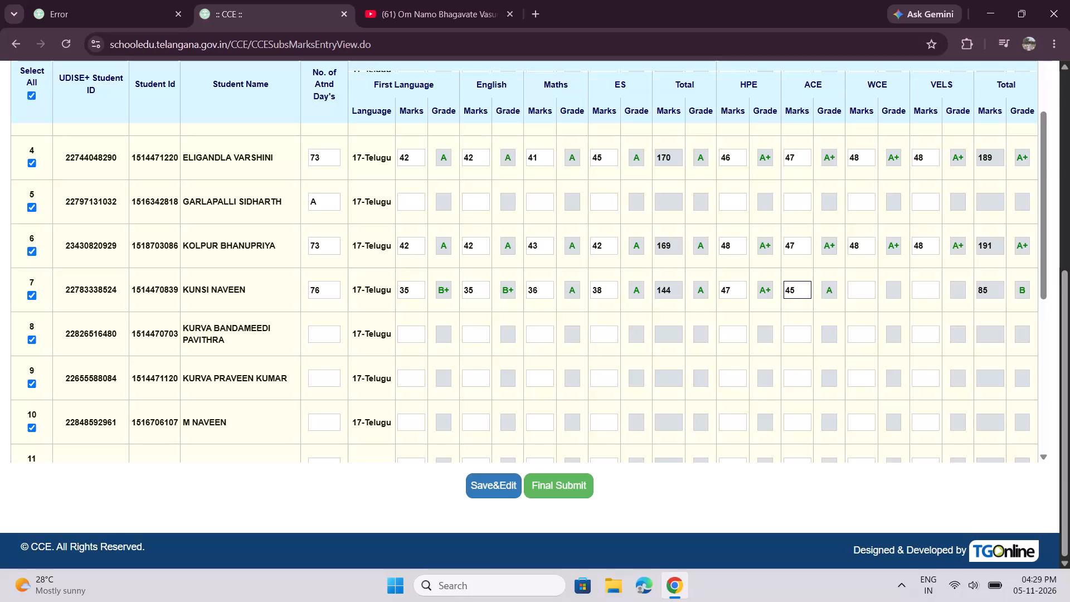
# Enter the row 7 student's remaining co-curricular marks: WCE 45 and VELS 46.
pyautogui.click(857, 292)
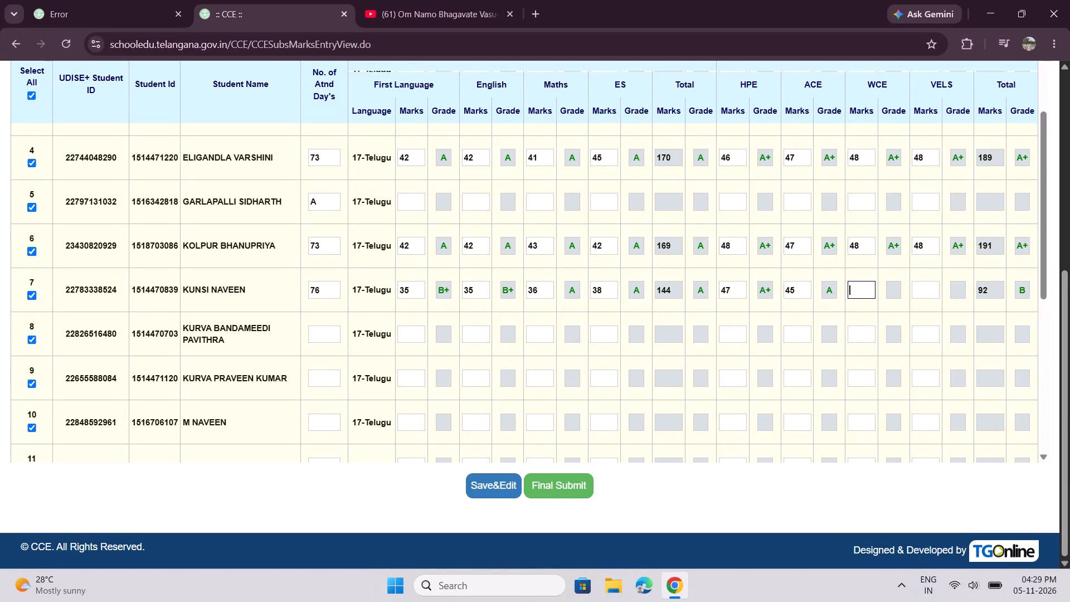
pyautogui.write('45')
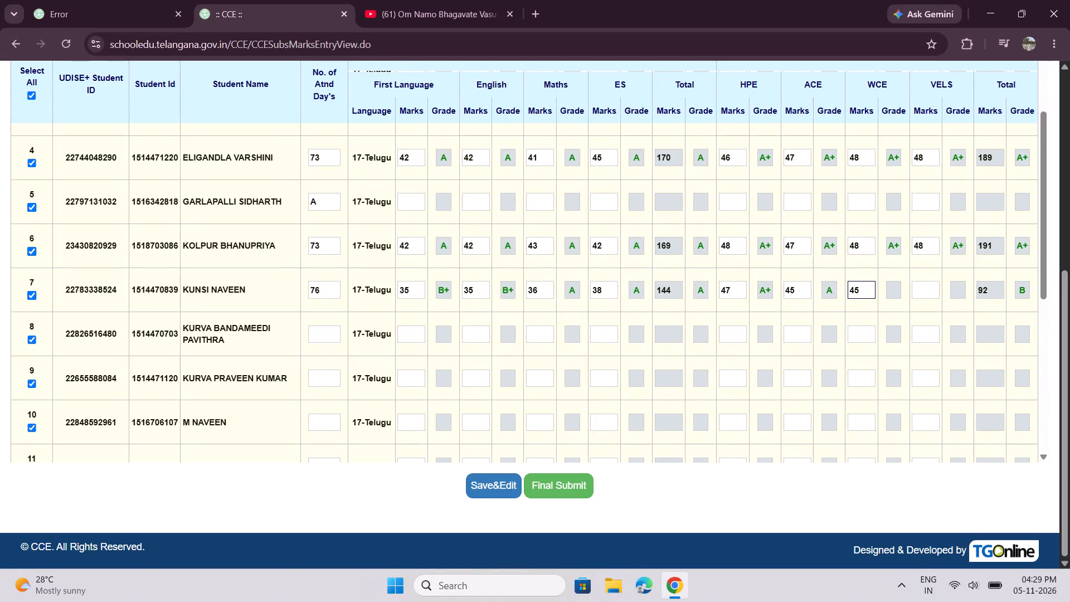
pyautogui.click(927, 291)
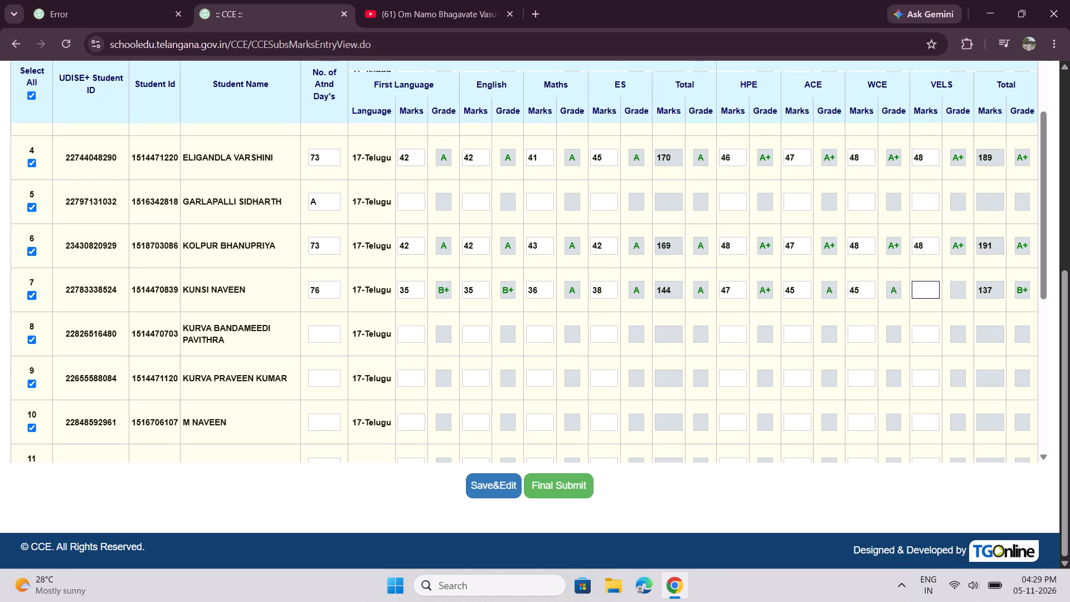
pyautogui.write('46')
# Enter the row 8 student's attendance days 78 and curricular marks: First Language 43, English 43, Maths 43 and ES 40.
pyautogui.click(327, 331)
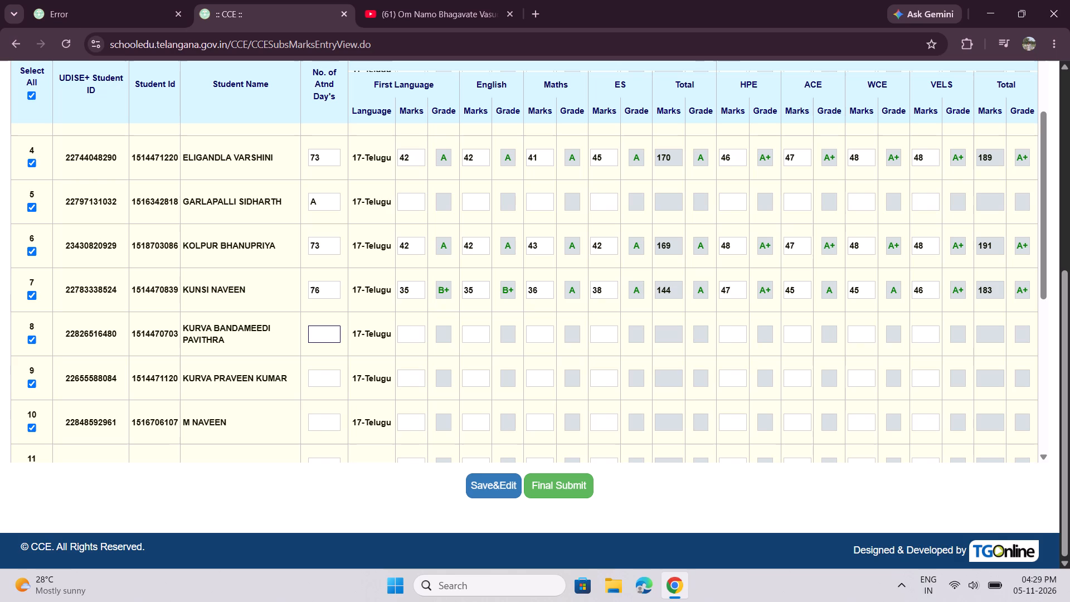
pyautogui.press('7')
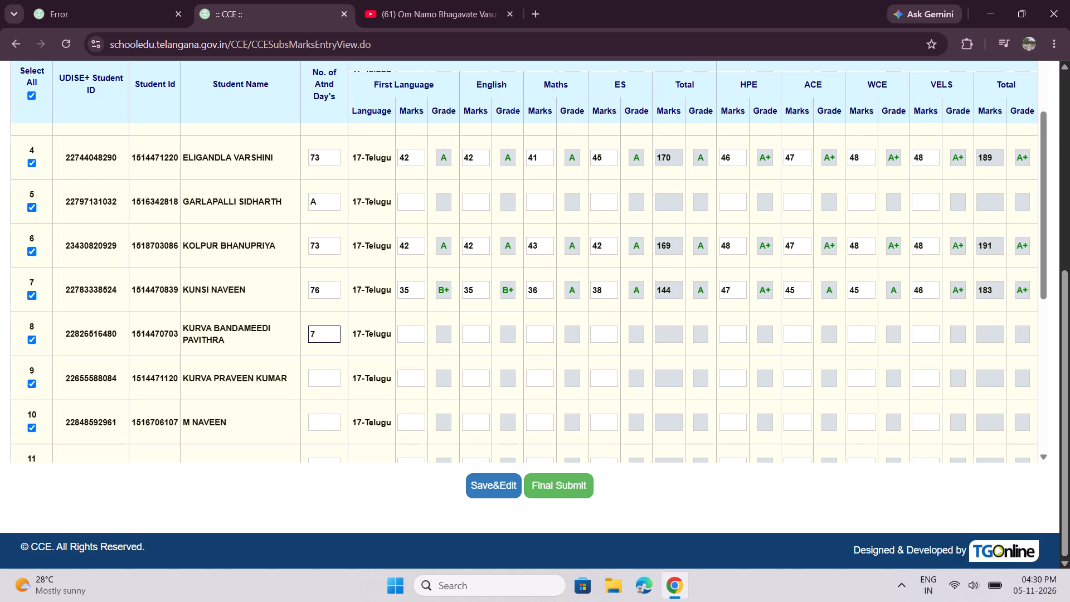
pyautogui.press('8')
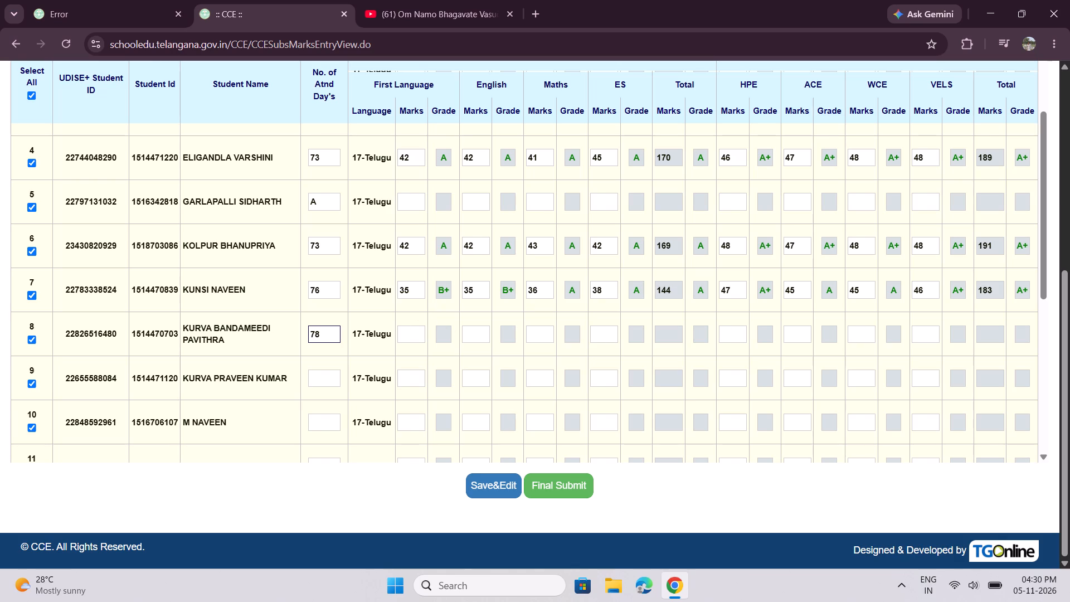
pyautogui.click(413, 333)
pyautogui.write('43')
pyautogui.click(475, 336)
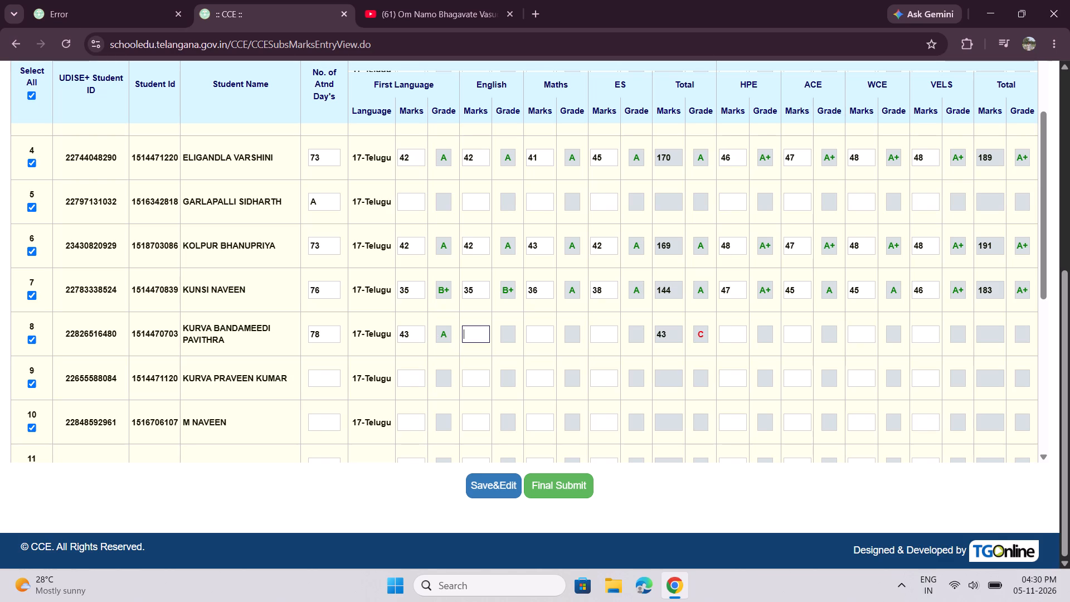
pyautogui.write('43')
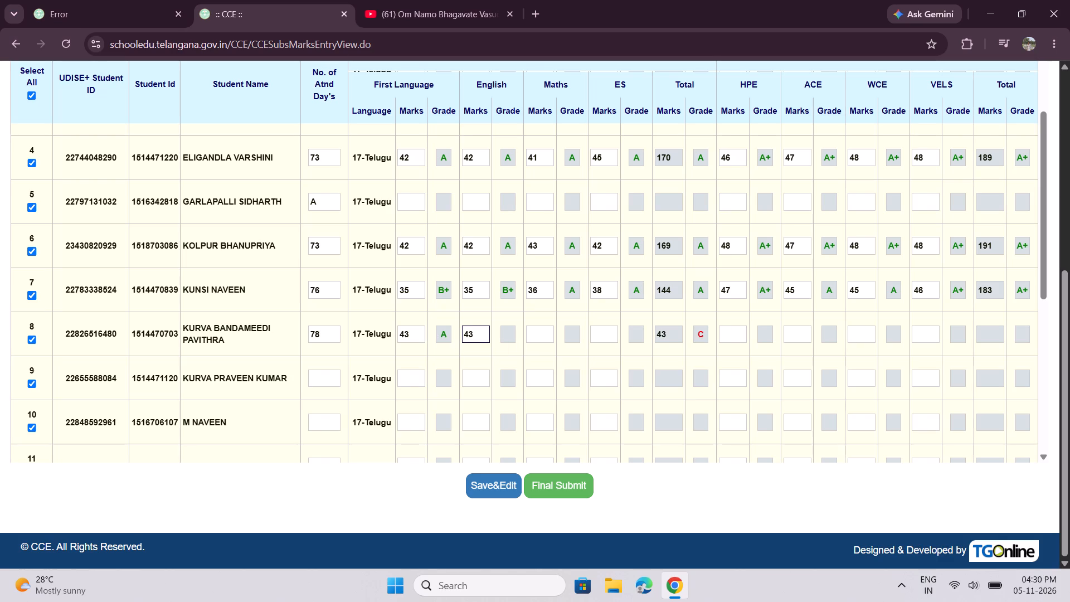
pyautogui.click(528, 338)
pyautogui.press('4')
pyautogui.press('3')
pyautogui.click(607, 336)
pyautogui.write('40')
# Enter the row 8 student's co-curricular marks: HPE 48, ACE 46, WCE 47 and VELS 46.
pyautogui.click(737, 331)
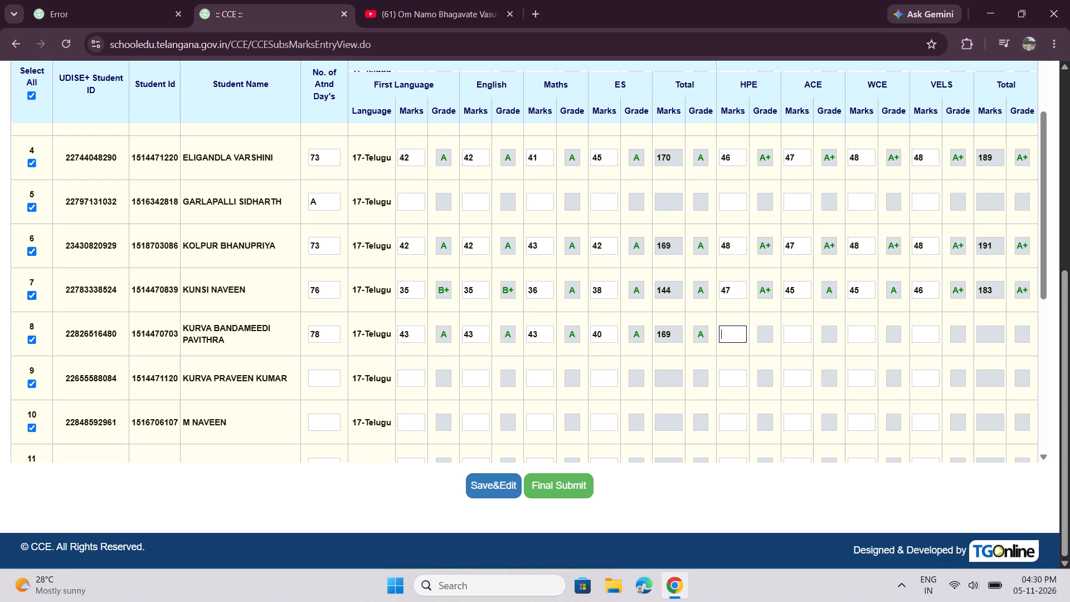
pyautogui.write('48')
pyautogui.click(792, 336)
pyautogui.write('46')
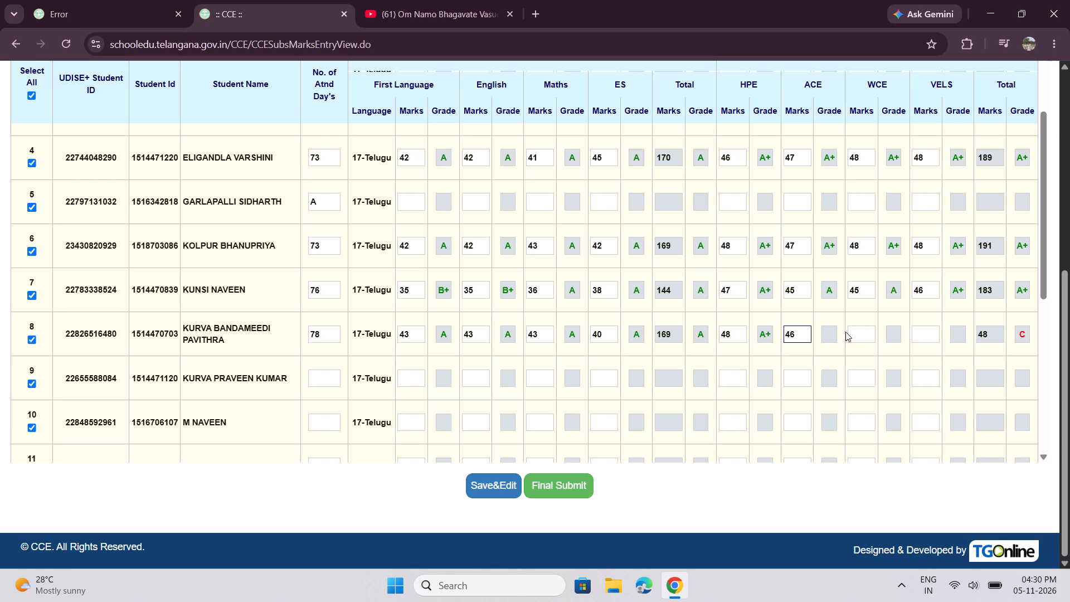
pyautogui.click(855, 330)
pyautogui.press('4')
pyautogui.press('7')
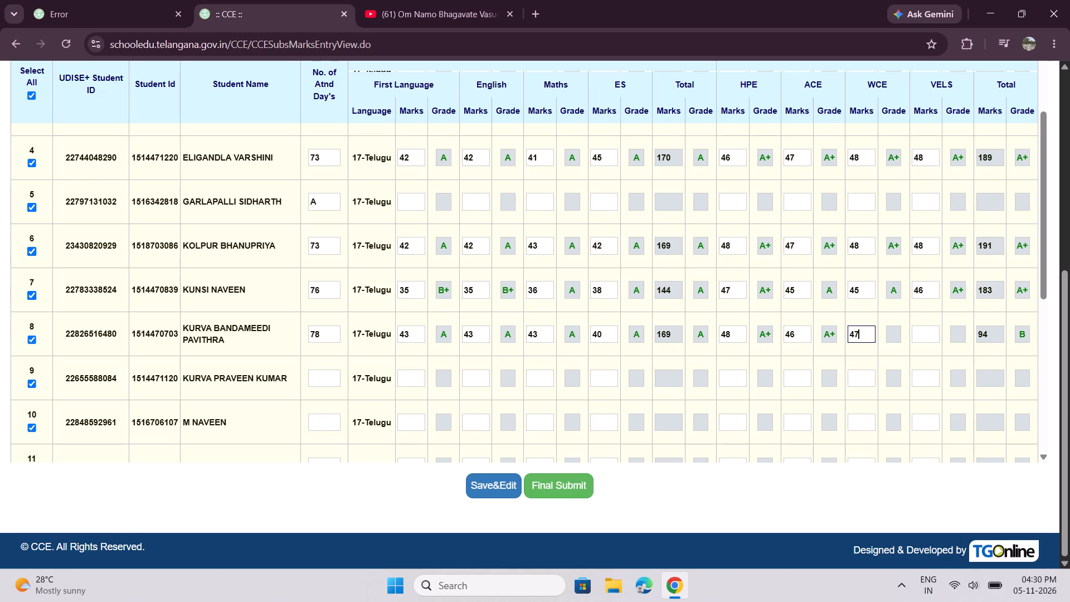
pyautogui.click(921, 333)
pyautogui.write('48')
pyautogui.press('BackSpace')
pyautogui.press('6')
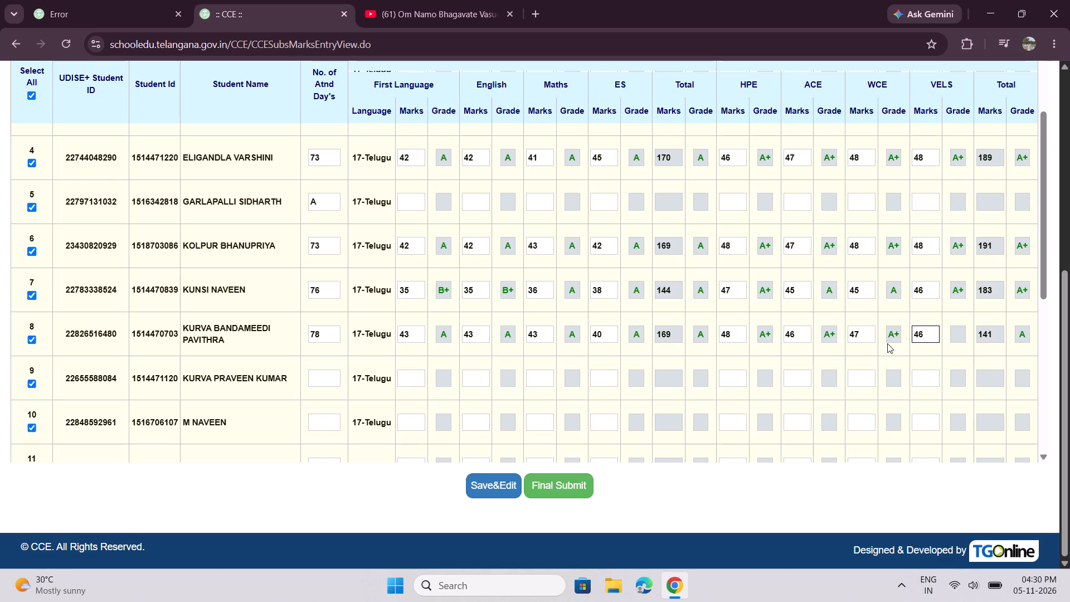
# Set the row 8 student's WCE mark to 48.
pyautogui.doubleClick(873, 336)
pyautogui.write('48')
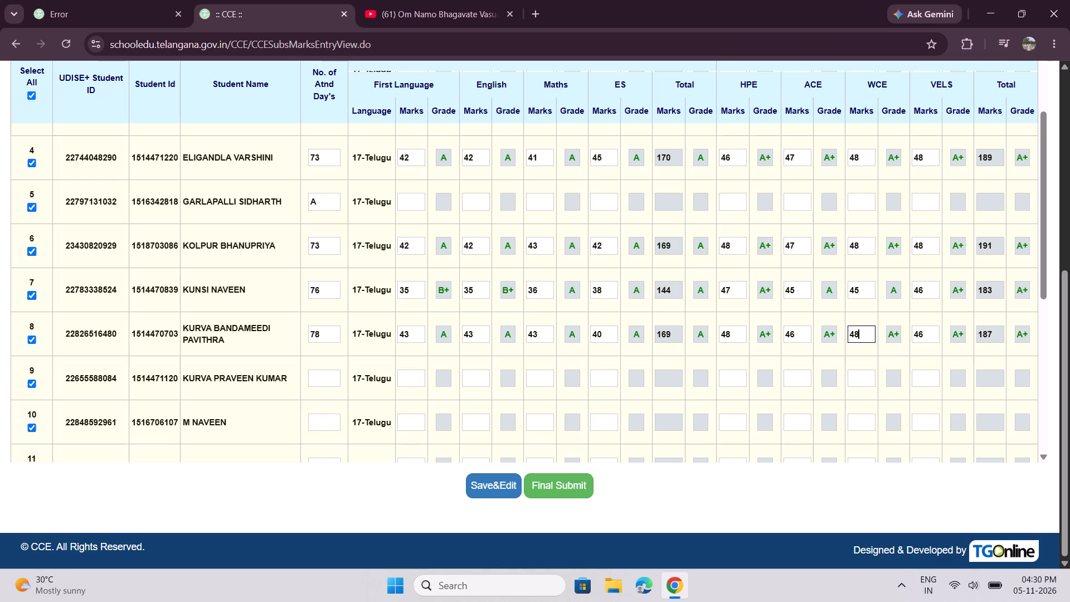
# Enter the row 9 student's attendance days 79 and curricular marks: First Language 46, English 44, Maths 42 and ES 43.
pyautogui.click(330, 373)
pyautogui.write('79')
pyautogui.click(400, 378)
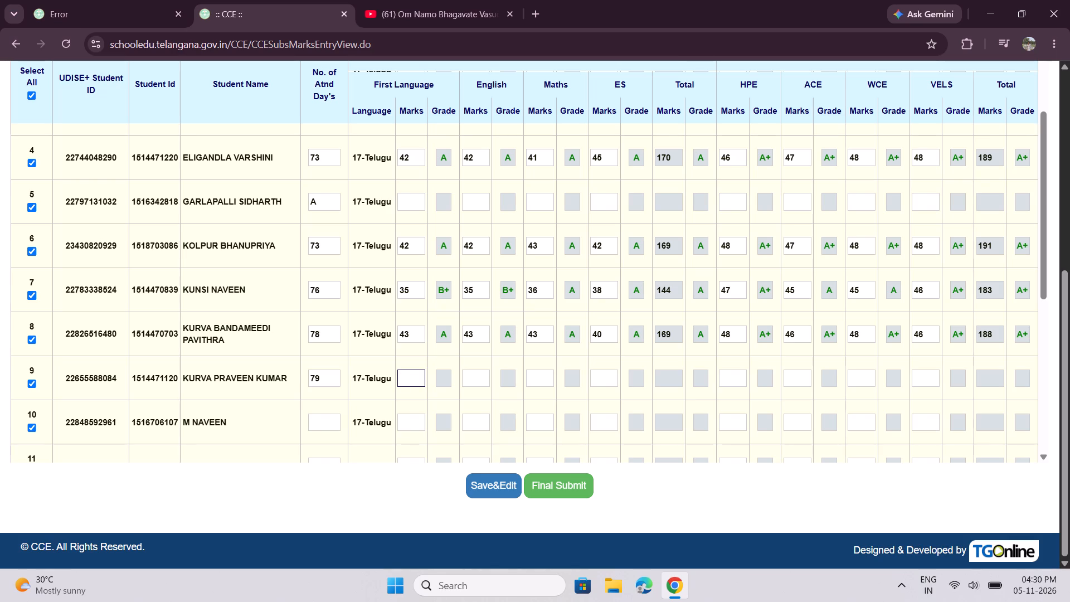
pyautogui.press('4')
pyautogui.press('6')
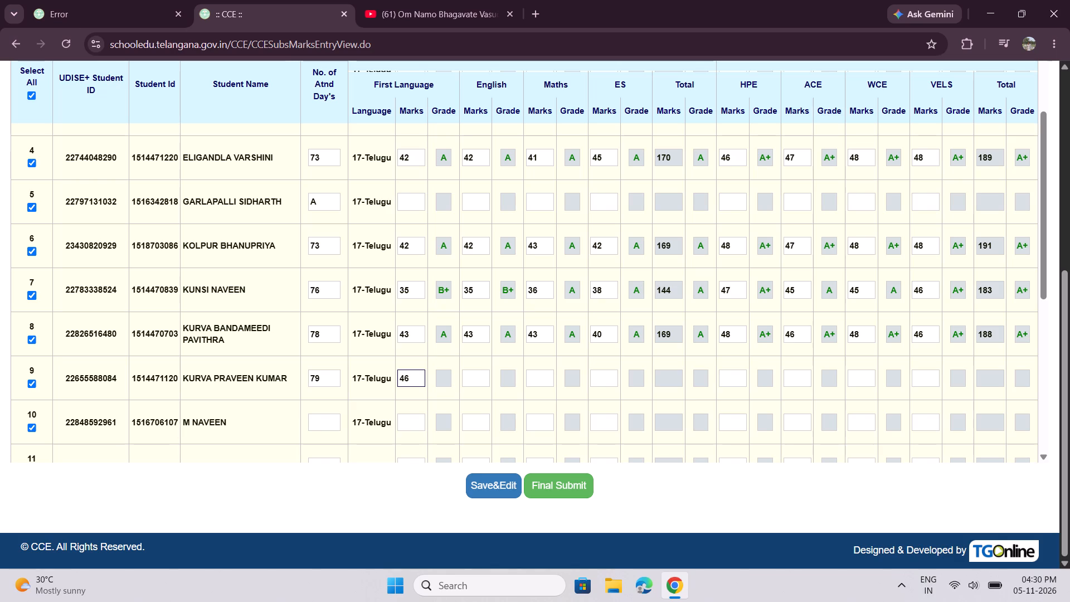
pyautogui.click(468, 380)
pyautogui.press('4')
pyautogui.press('6')
pyautogui.press('BackSpace')
pyautogui.press('4')
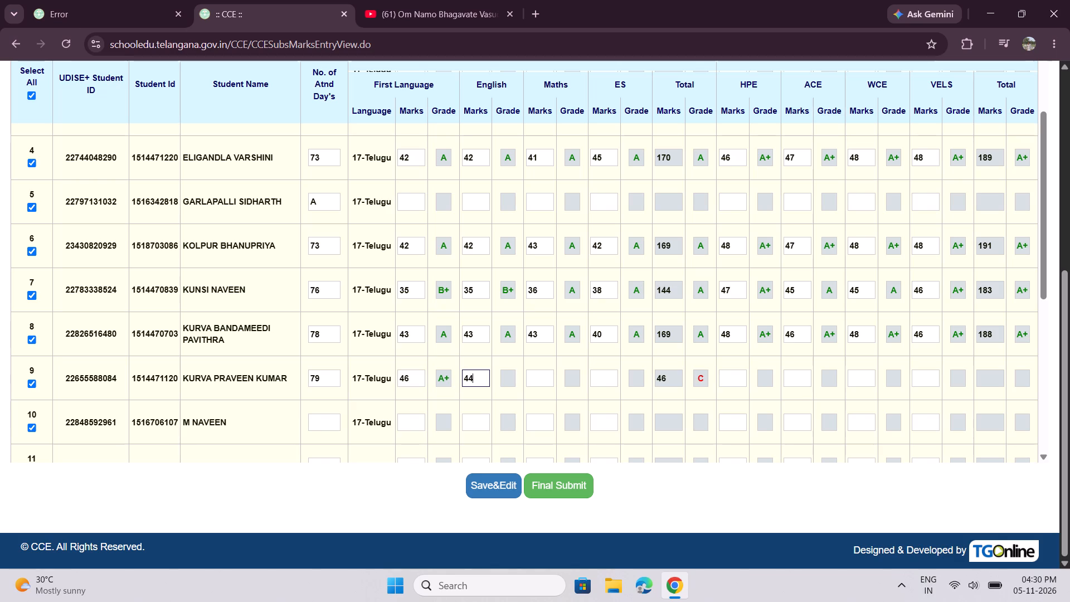
pyautogui.click(543, 383)
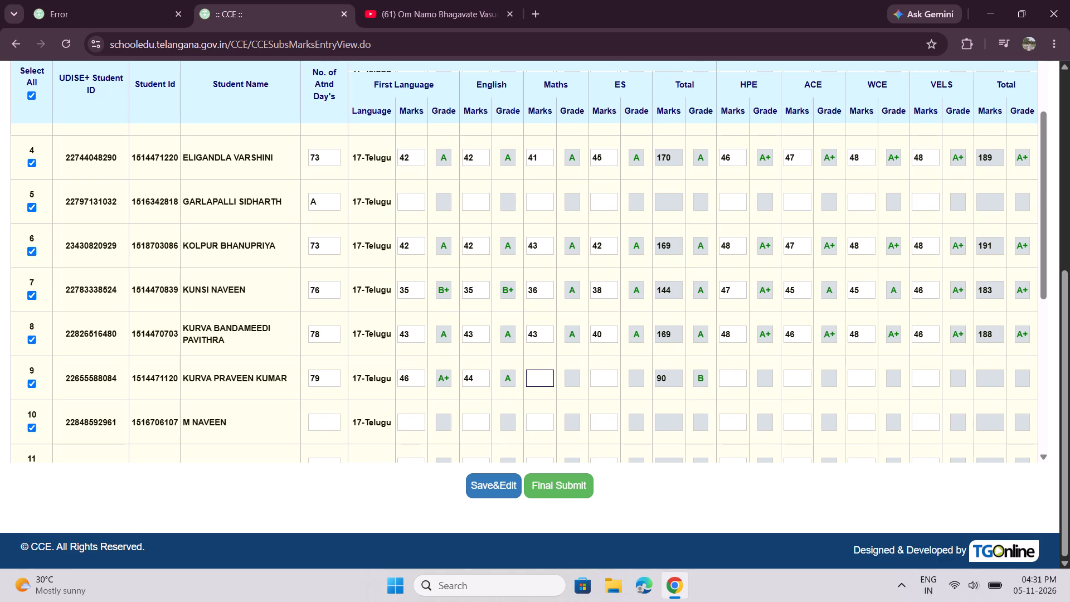
pyautogui.write('42')
pyautogui.click(610, 383)
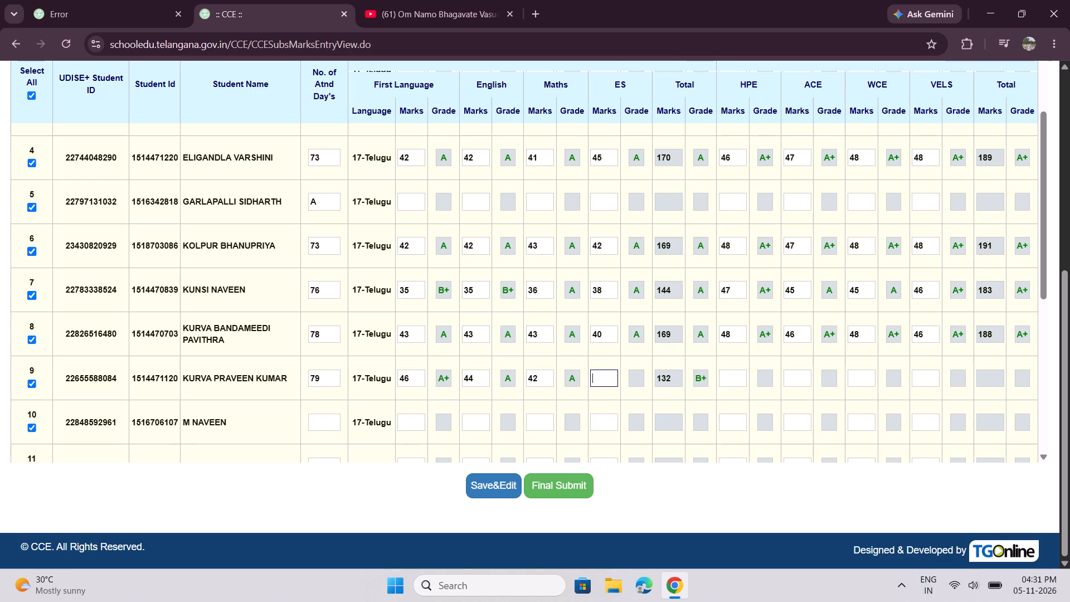
pyautogui.write('43')
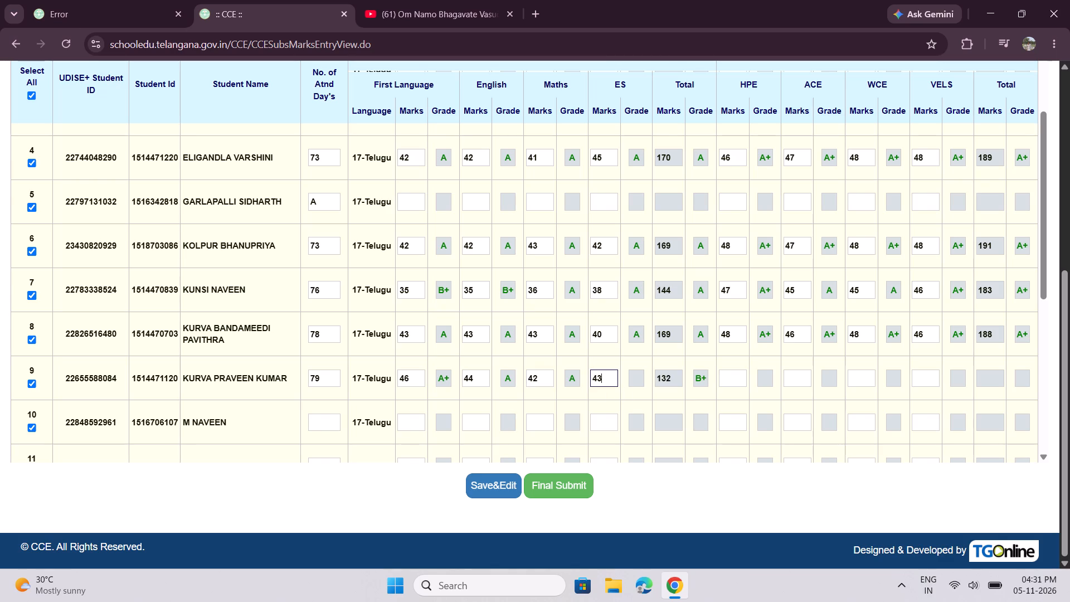
# Enter the row 9 student's co-curricular marks: HPE 48, ACE 47, WCE 45 and VELS 47.
pyautogui.click(728, 378)
pyautogui.write('48')
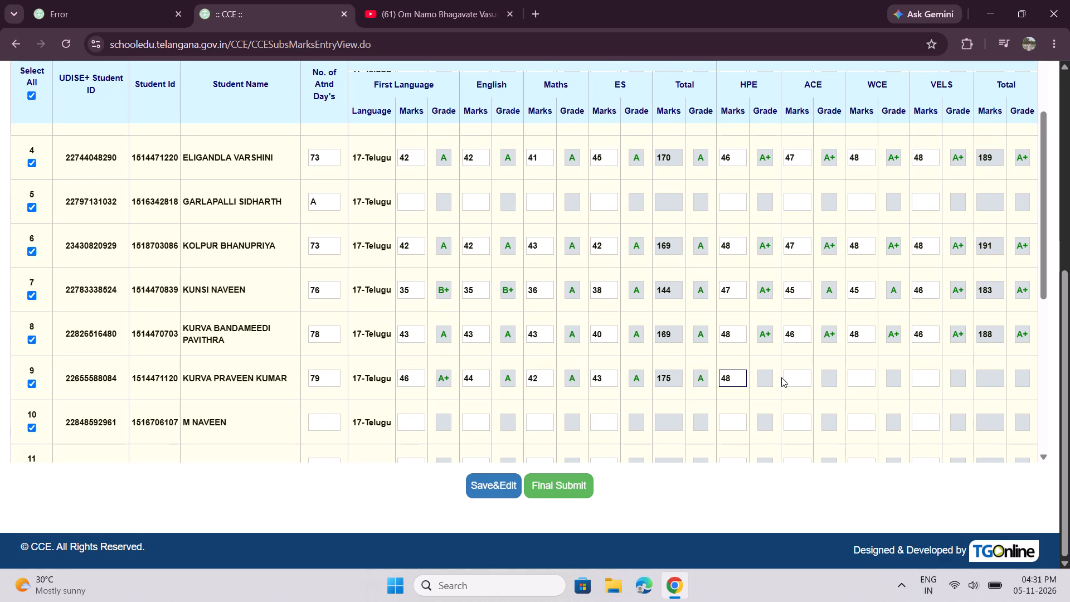
pyautogui.click(786, 377)
pyautogui.press('4')
pyautogui.press('7')
pyautogui.click(855, 378)
pyautogui.press('4')
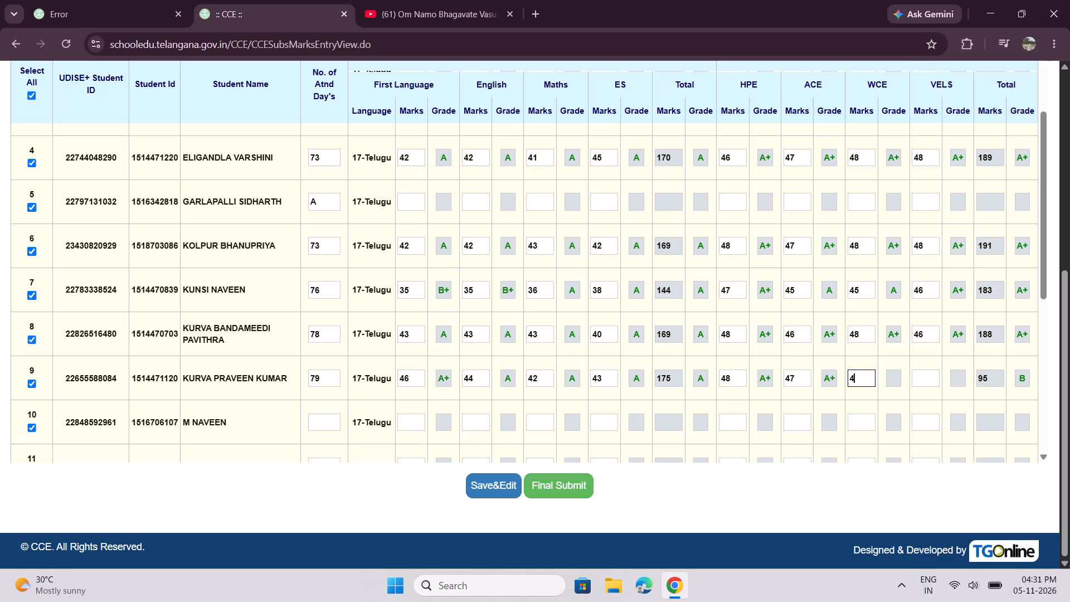
pyautogui.press('5')
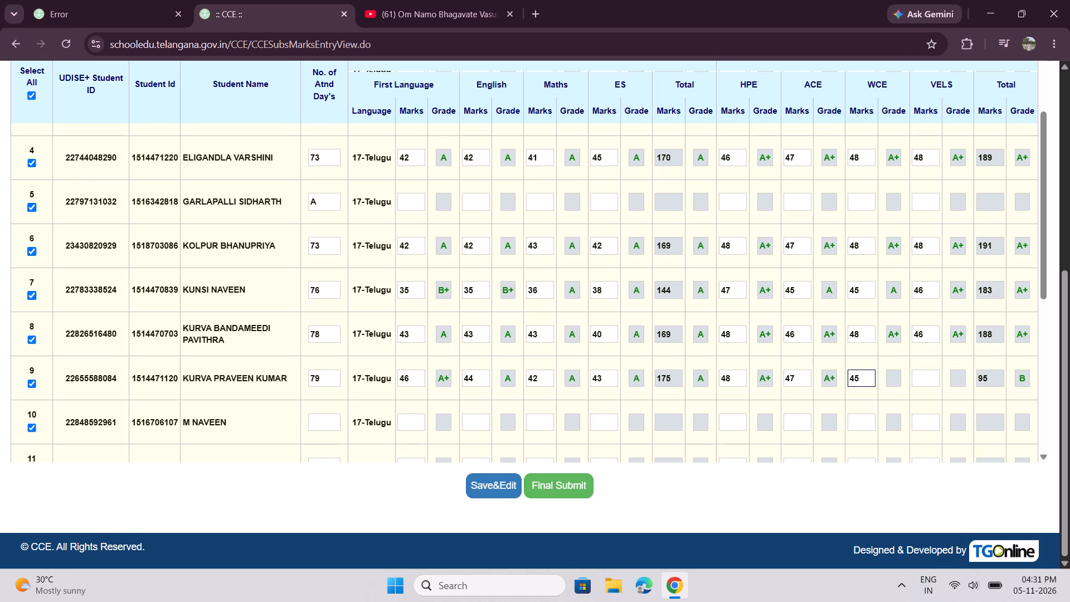
pyautogui.click(918, 380)
pyautogui.press('4')
pyautogui.press('7')
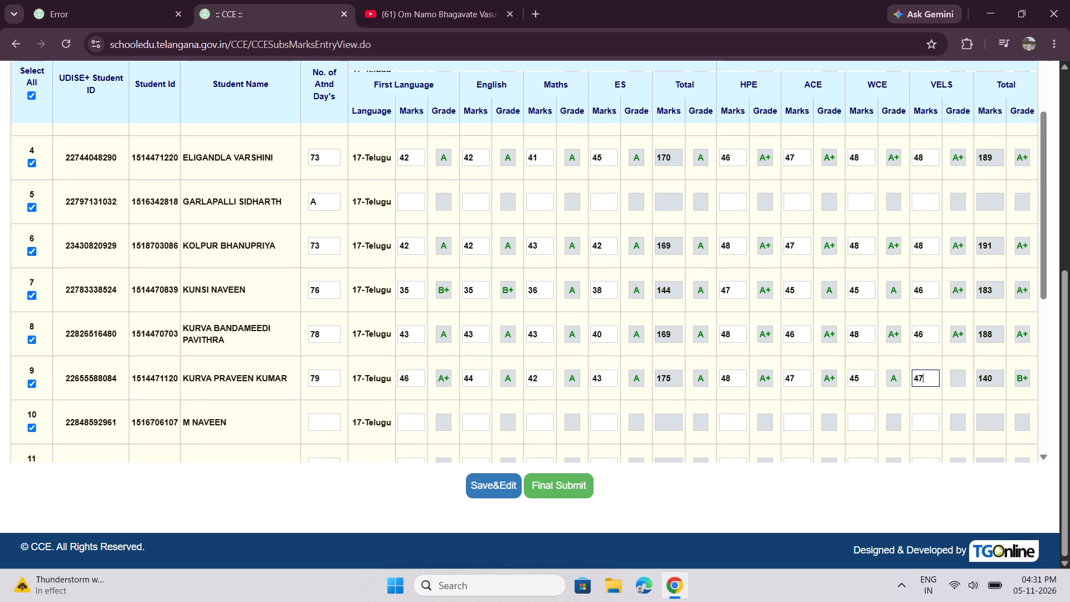
# Set the row 9 student's ES mark to 48.
pyautogui.doubleClick(602, 382)
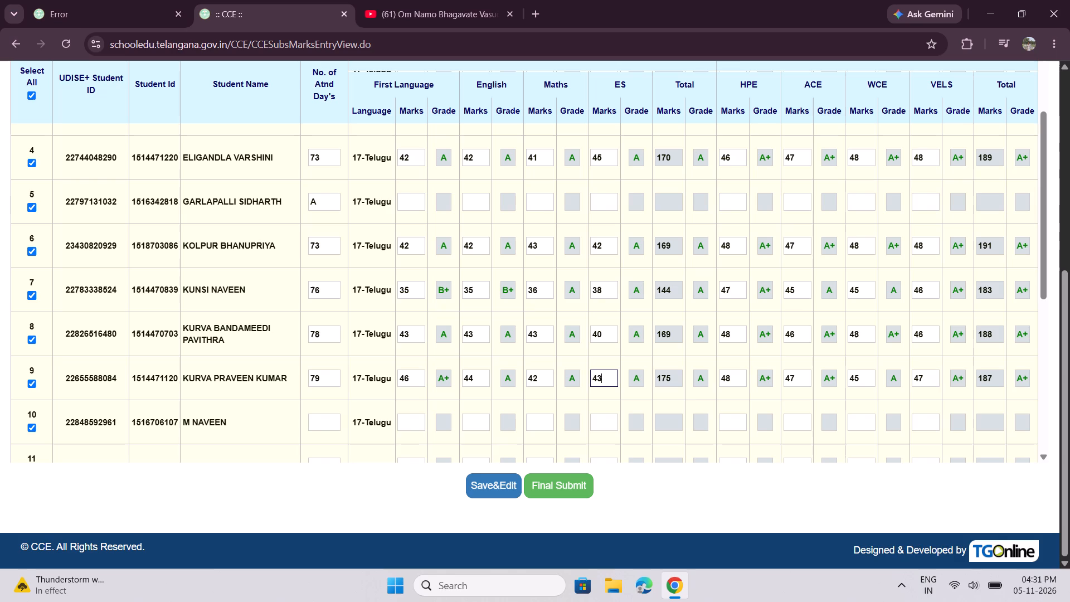
pyautogui.write('48')
# Enter 82 attendance days for the row 10 student.
pyautogui.click(331, 424)
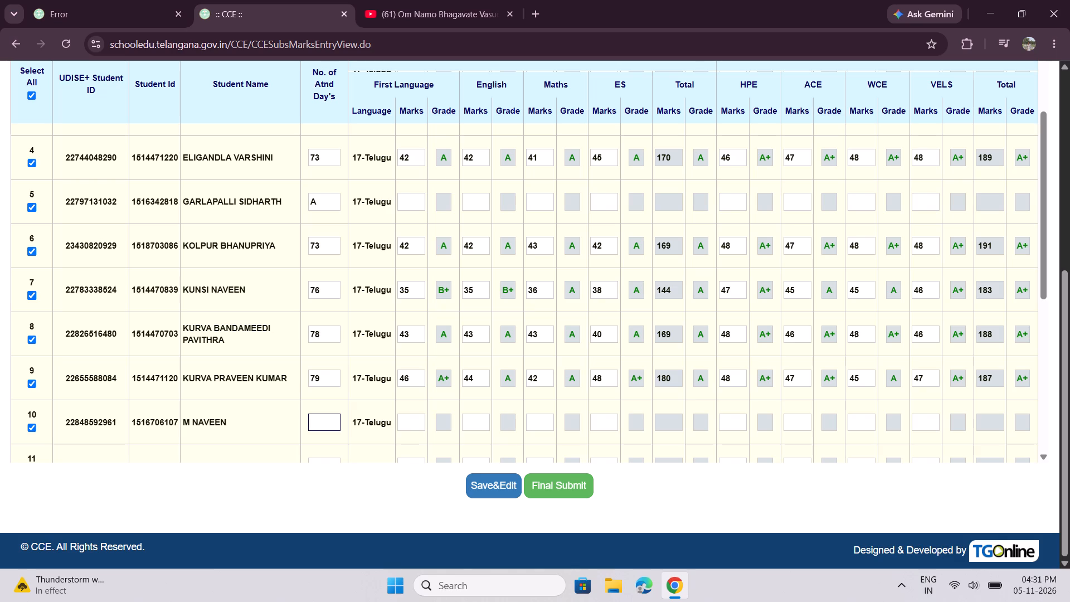
pyautogui.write('82')
pyautogui.click(408, 419)
# Switch to YouTube, resume the Om Namo Bhagavate Vasudevaya video, and return to the CCE form.
pyautogui.click(414, 22)
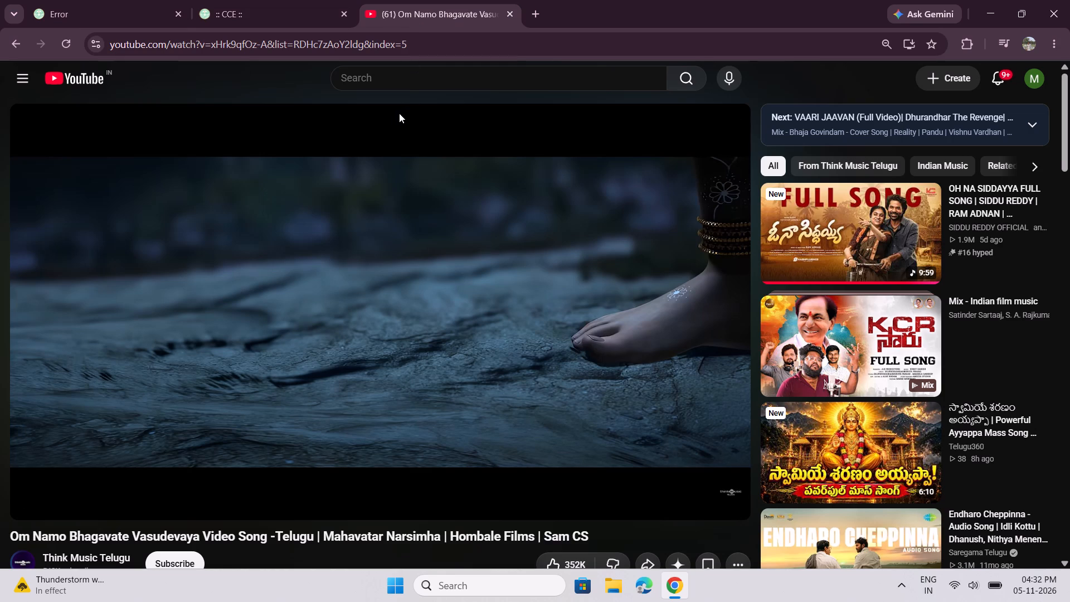
pyautogui.click(380, 244)
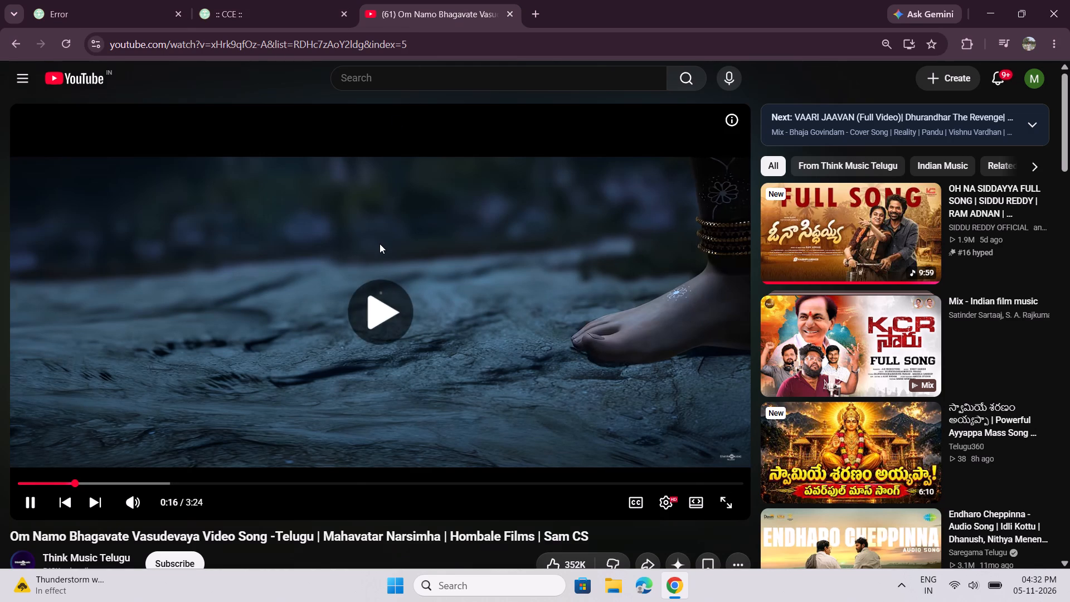
pyautogui.click(314, 9)
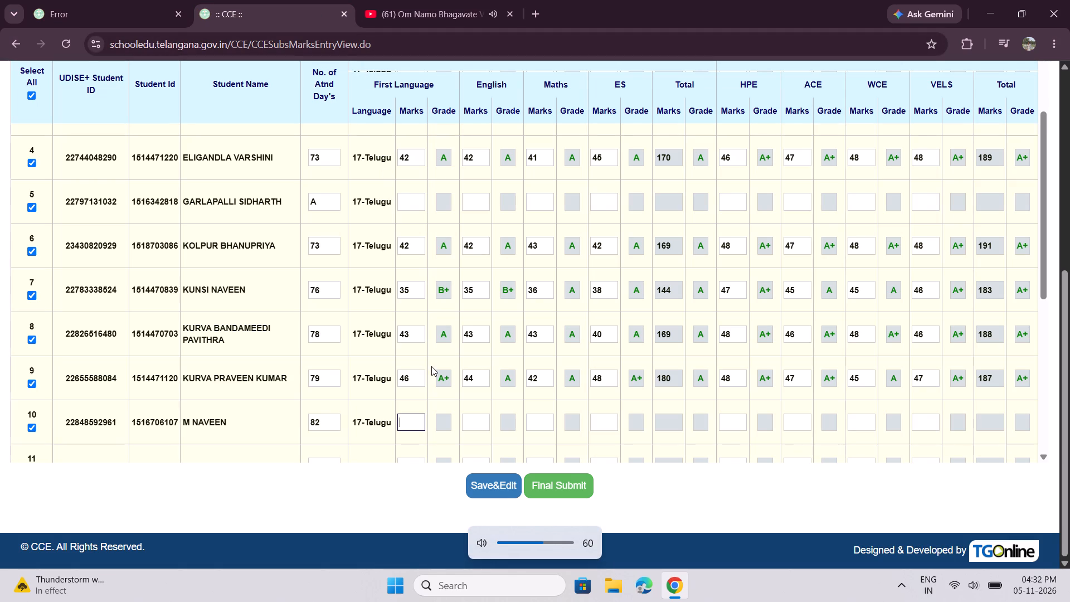
# Enter the row 10 student's curricular marks: First Language 36, English 38, Maths 39 and ES 41.
pyautogui.click(414, 416)
pyautogui.press('3')
pyautogui.press('6')
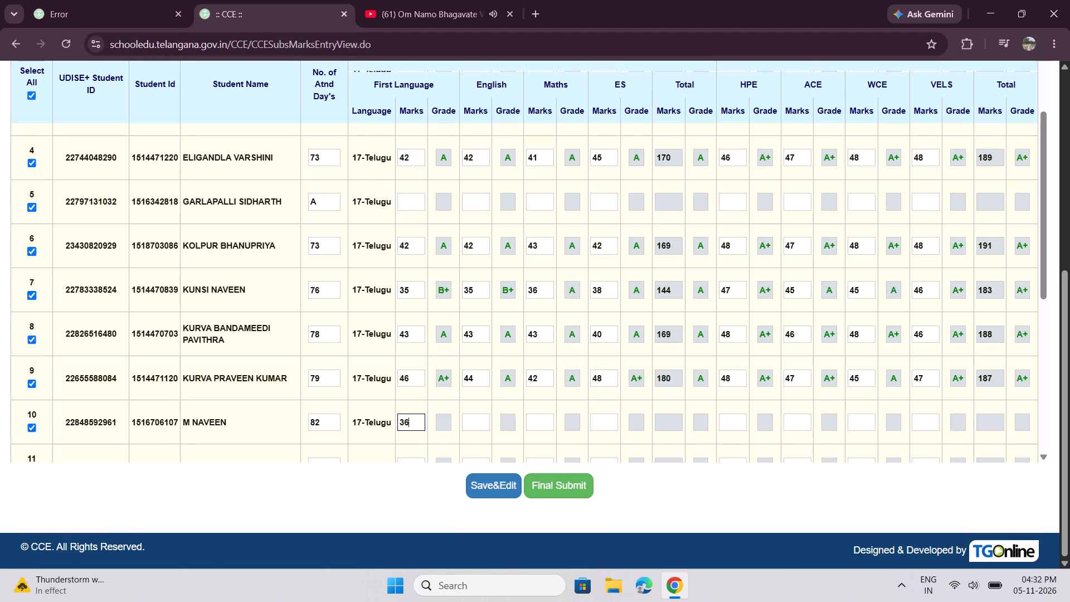
pyautogui.click(471, 421)
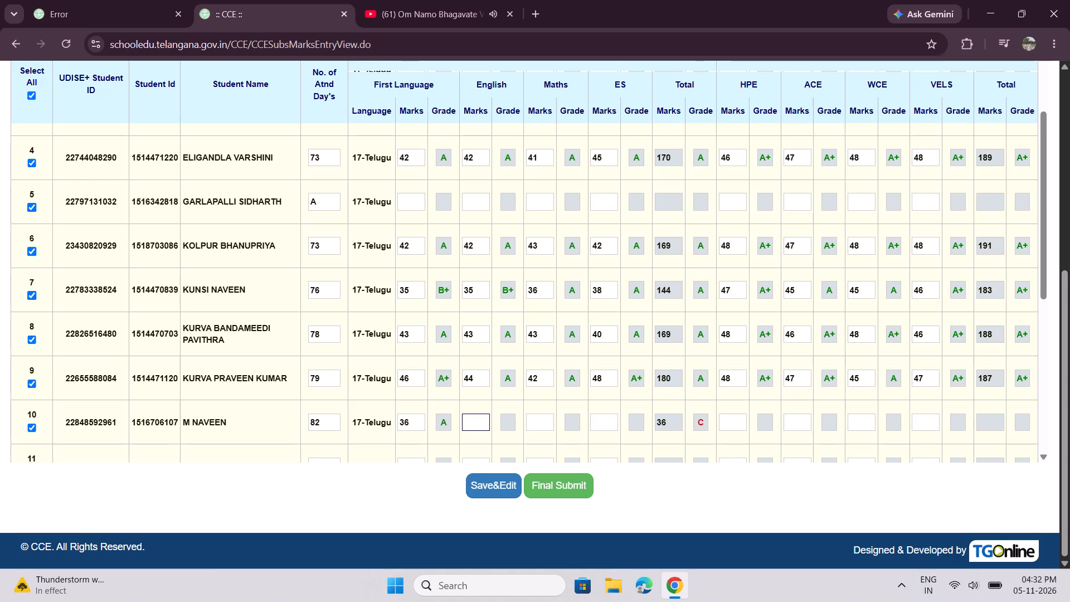
pyautogui.write('38')
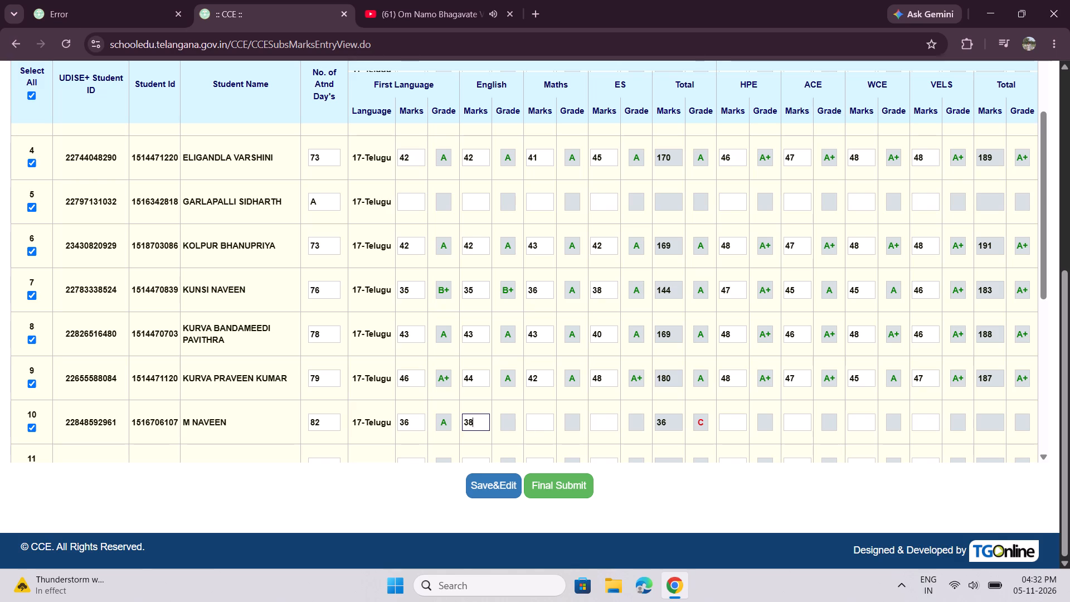
pyautogui.click(536, 420)
pyautogui.write('39')
pyautogui.click(595, 420)
pyautogui.write('41')
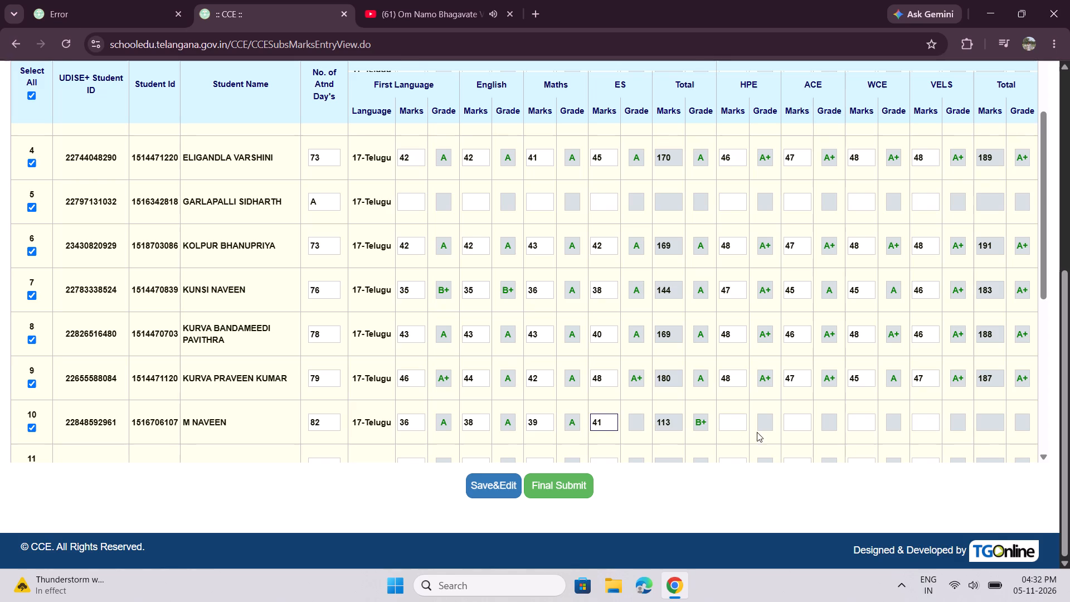
# Enter the row 10 student's co-curricular marks: HPE 48, ACE 46, WCE 45 and VELS 46.
pyautogui.click(736, 424)
pyautogui.write('48')
pyautogui.click(797, 421)
pyautogui.write('46')
pyautogui.click(856, 425)
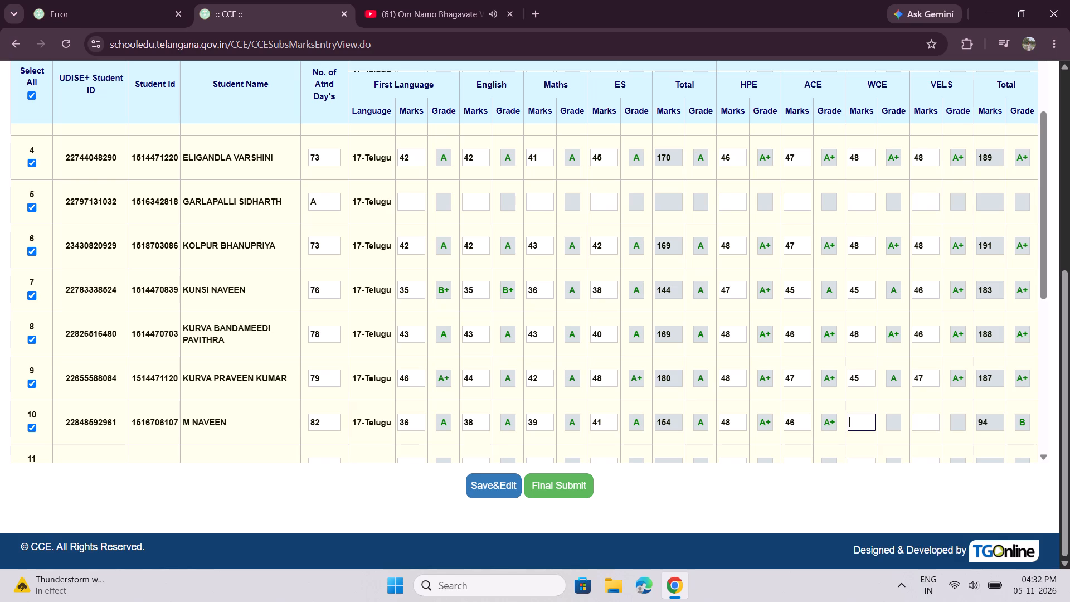
pyautogui.write('45')
pyautogui.click(923, 425)
pyautogui.press('4')
pyautogui.press('5')
pyautogui.press('BackSpace')
pyautogui.press('6')
pyautogui.click(705, 437)
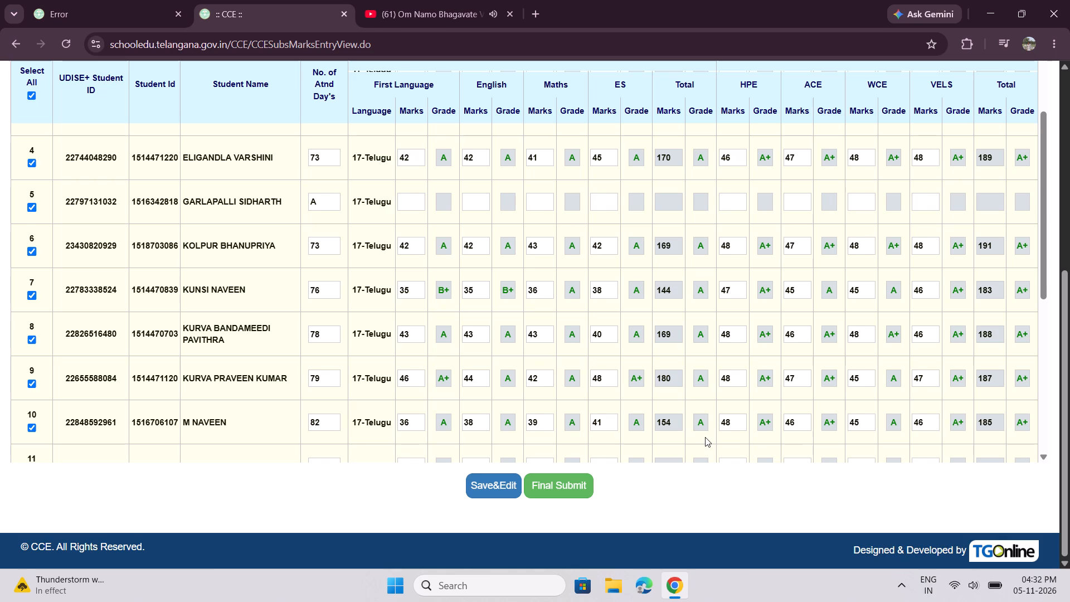
# Mark the row 5 student A in First Language, English, Maths and ES.
pyautogui.press('Down')
pyautogui.press('Down')
pyautogui.press('Down')
pyautogui.press('Down')
pyautogui.press('Down')
pyautogui.press('Down')
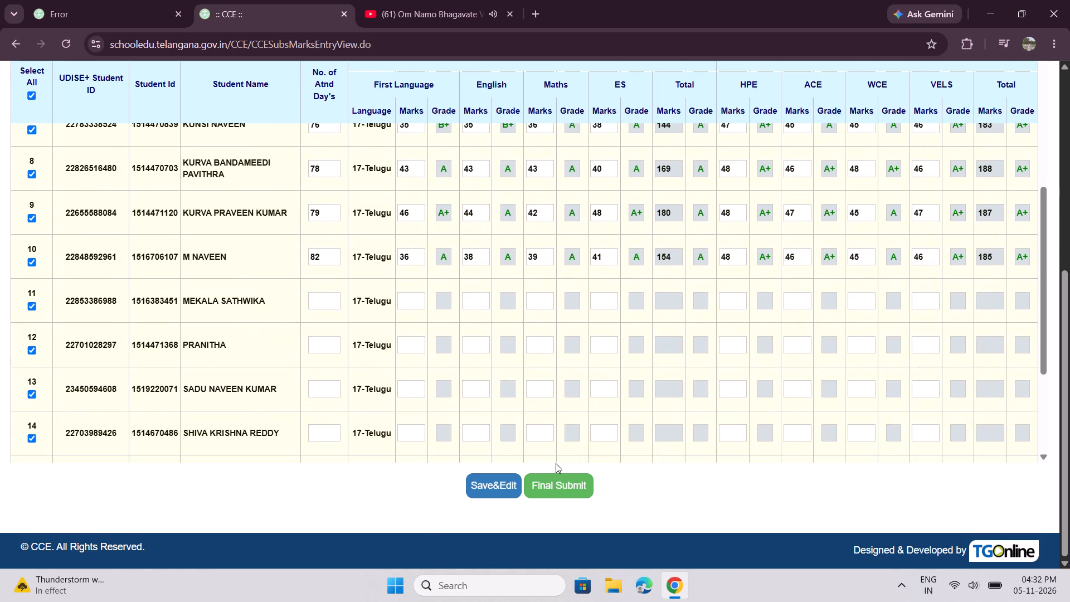
pyautogui.press('Up')
pyautogui.press('Up')
pyautogui.press('Up')
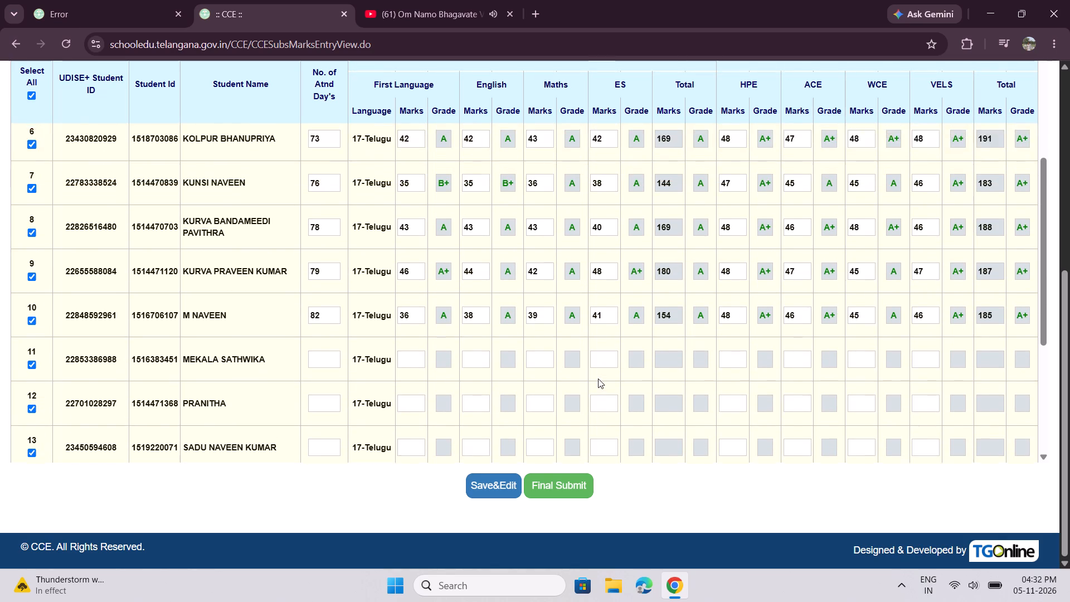
pyautogui.press('Up')
pyautogui.press('Up')
pyautogui.press('Up')
pyautogui.press('Up')
pyautogui.press('Up')
pyautogui.press('Up')
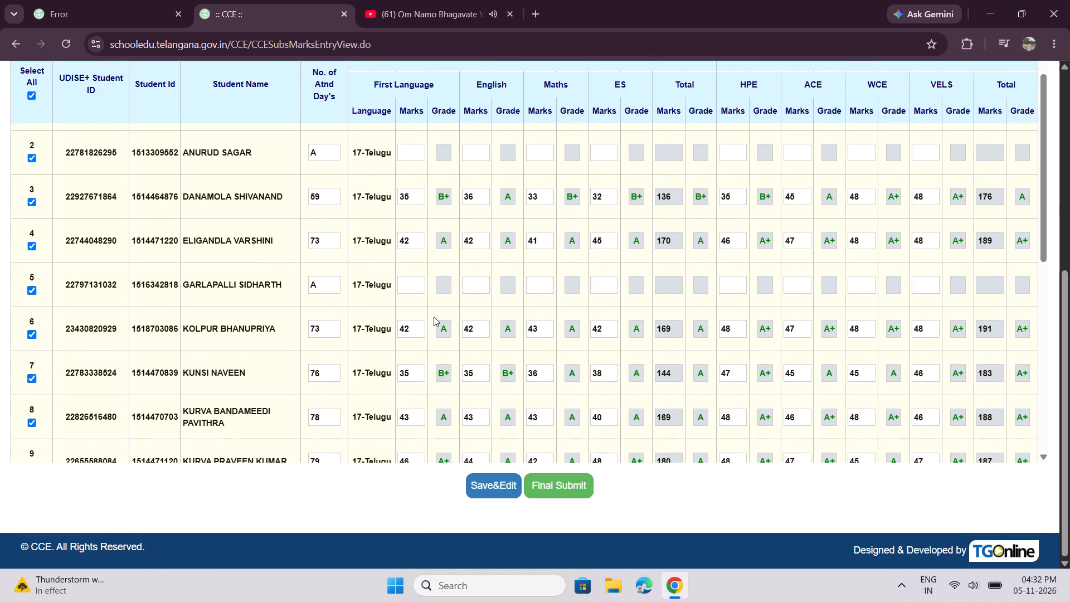
pyautogui.click(414, 291)
pyautogui.press('a')
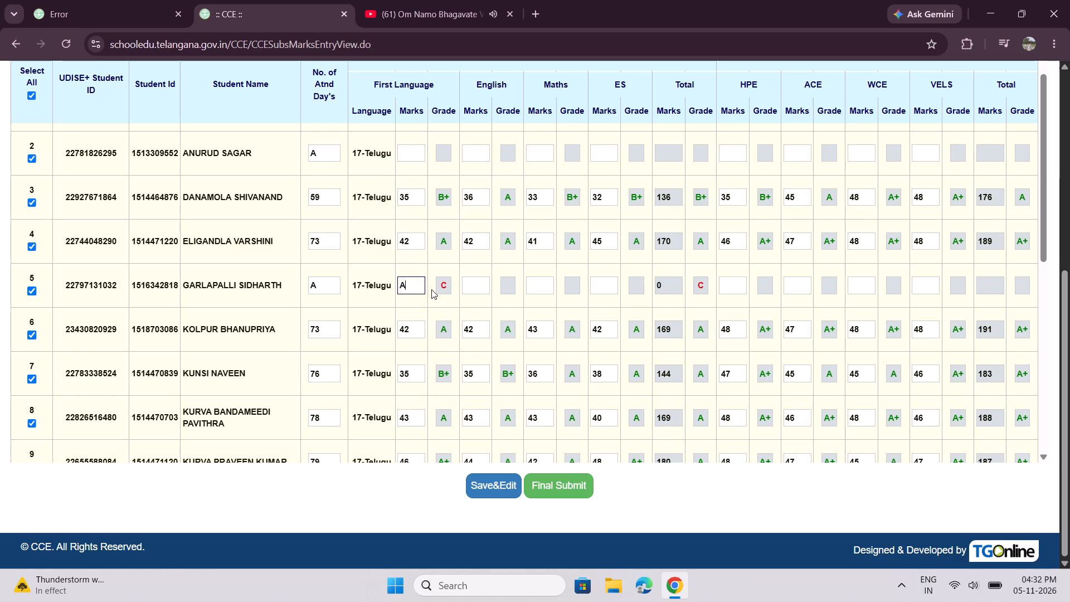
pyautogui.click(467, 290)
pyautogui.press('a')
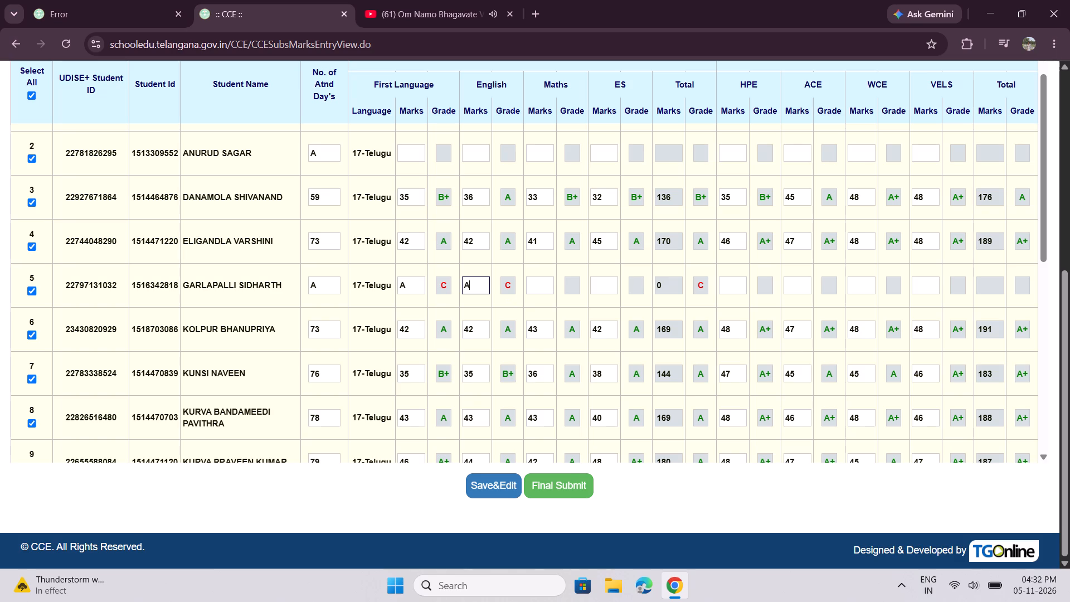
pyautogui.click(533, 287)
pyautogui.press('a')
pyautogui.click(595, 285)
pyautogui.press('a')
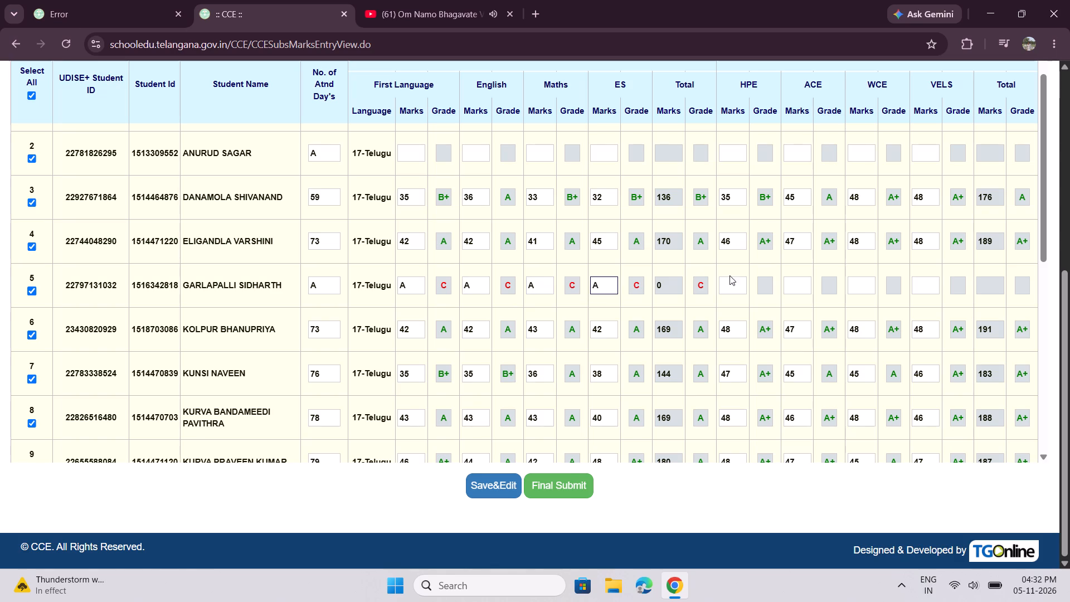
# Mark the row 5 student A in the co-curricular areas HPE, ACE, WCE and VELS.
pyautogui.click(730, 280)
pyautogui.press('a')
pyautogui.click(793, 288)
pyautogui.press('a')
pyautogui.click(865, 287)
pyautogui.press('a')
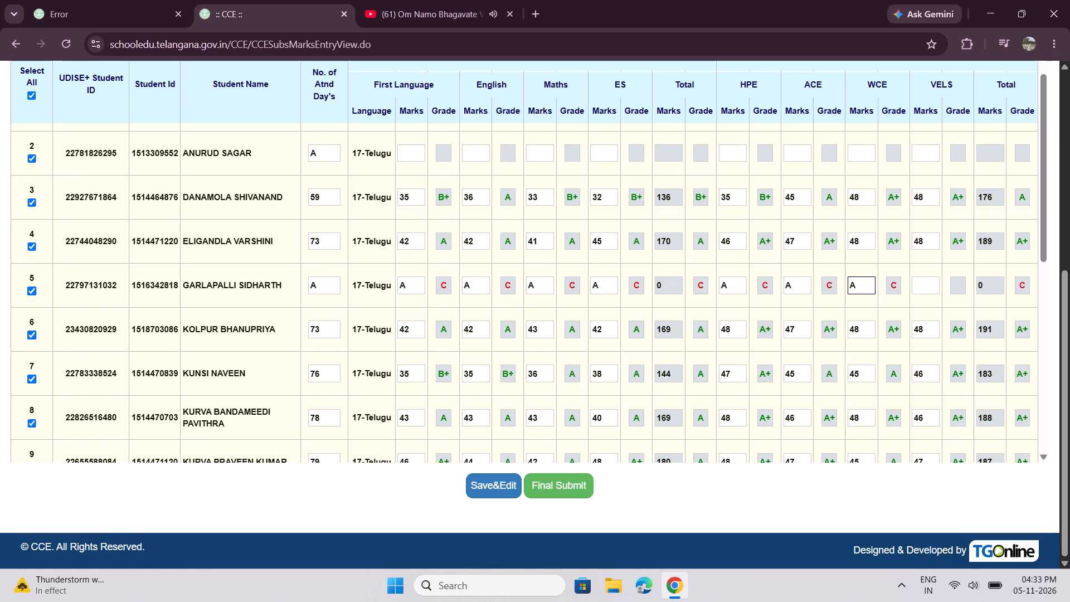
pyautogui.click(915, 288)
pyautogui.press('a')
# Mark the row 2 student A in First Language, English, Maths and ES.
pyautogui.click(416, 153)
pyautogui.press('a')
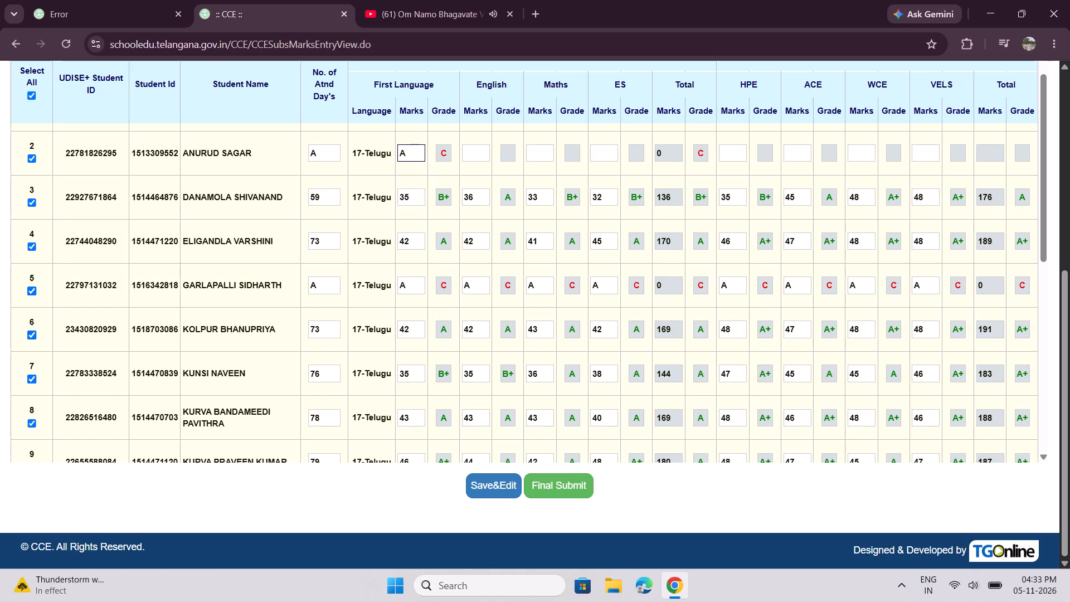
pyautogui.press('a')
pyautogui.press('a')
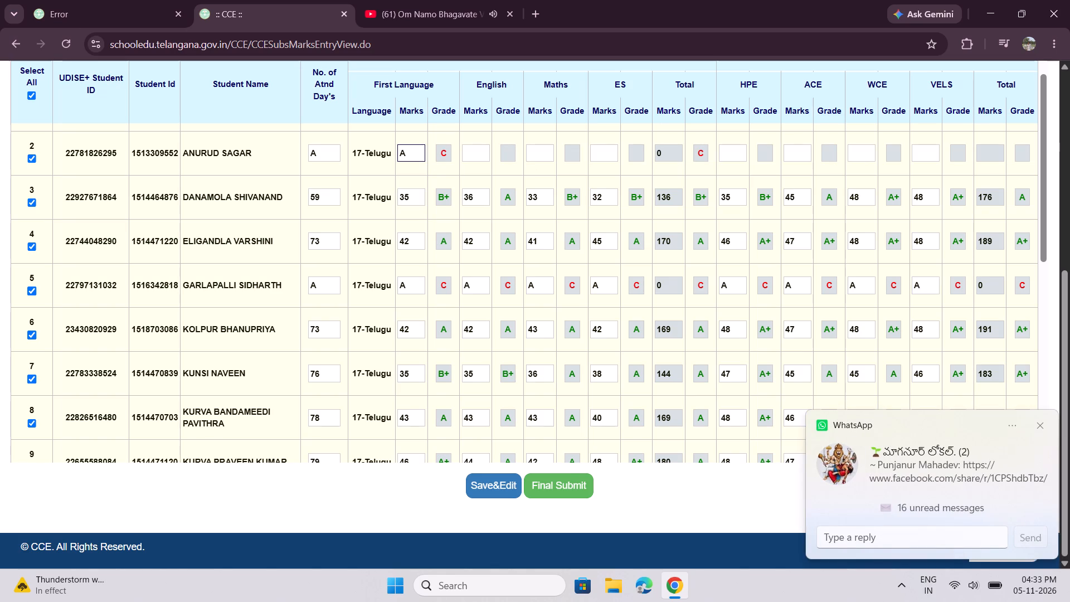
pyautogui.click(471, 156)
pyautogui.press('a')
pyautogui.click(540, 153)
pyautogui.press('a')
pyautogui.click(605, 153)
pyautogui.press('a')
# Mark the row 2 student A in the co-curricular areas HPE, ACE, WCE and VELS.
pyautogui.click(733, 153)
pyautogui.press('a')
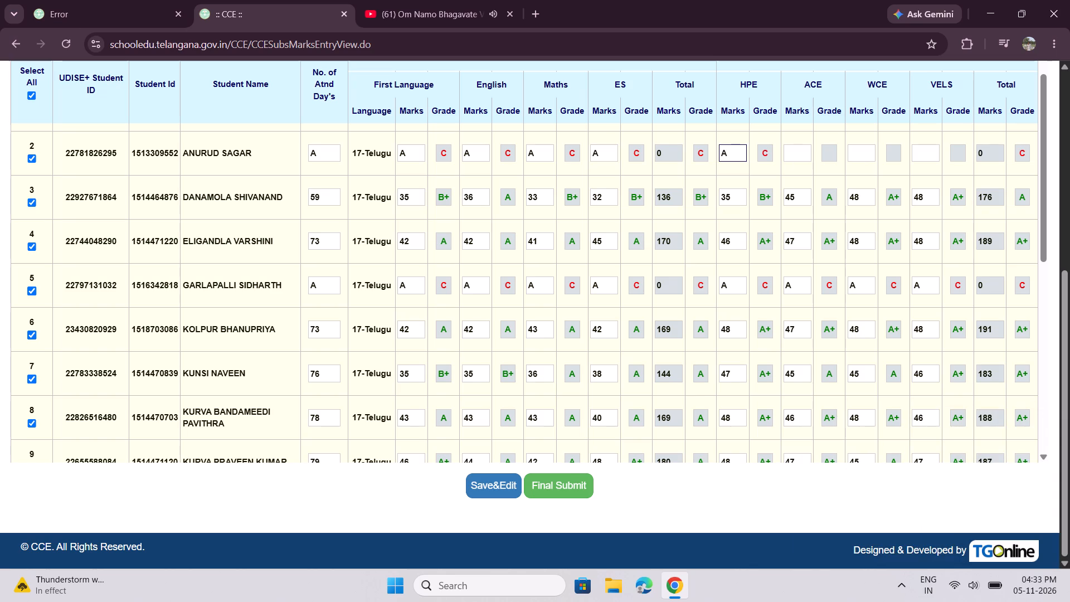
pyautogui.click(795, 154)
pyautogui.press('a')
pyautogui.click(858, 154)
pyautogui.press('a')
pyautogui.click(925, 152)
pyautogui.press('a')
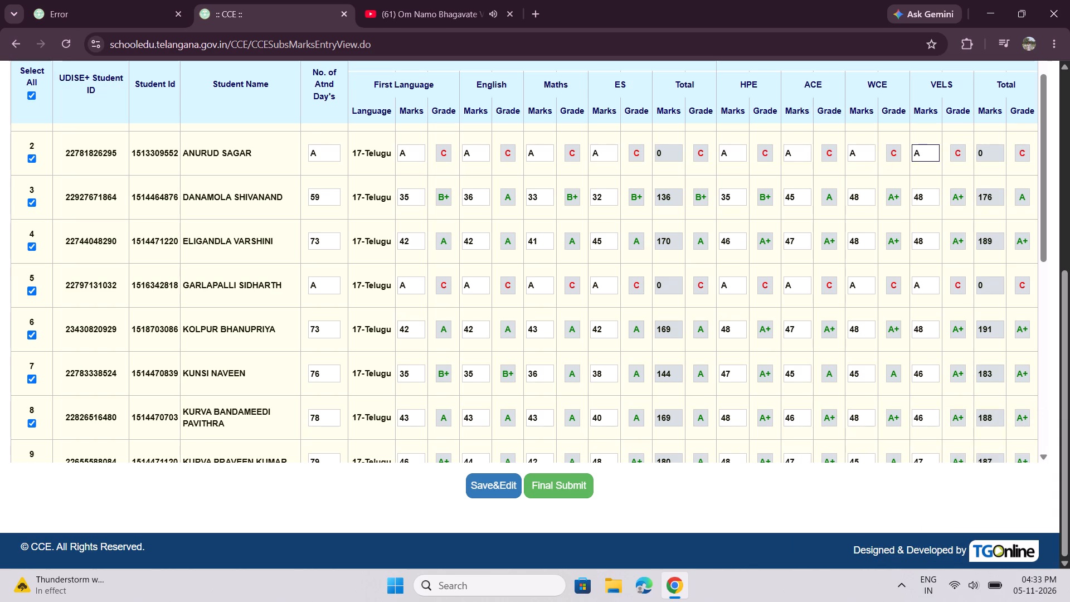
# Save the marks entry page to Downloads as a complete webpage named MARGADARSHI HIGH SCHOOL.
pyautogui.hotkey('ctrl', 's')
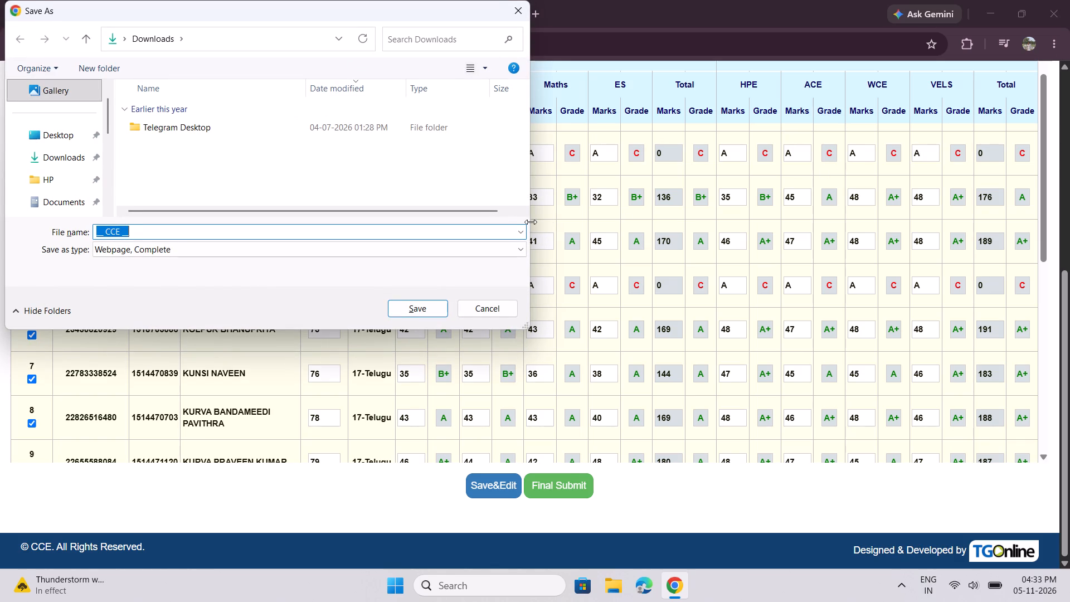
pyautogui.doubleClick(395, 233)
pyautogui.moveTo(395, 233); pyautogui.dragTo(239, 235)
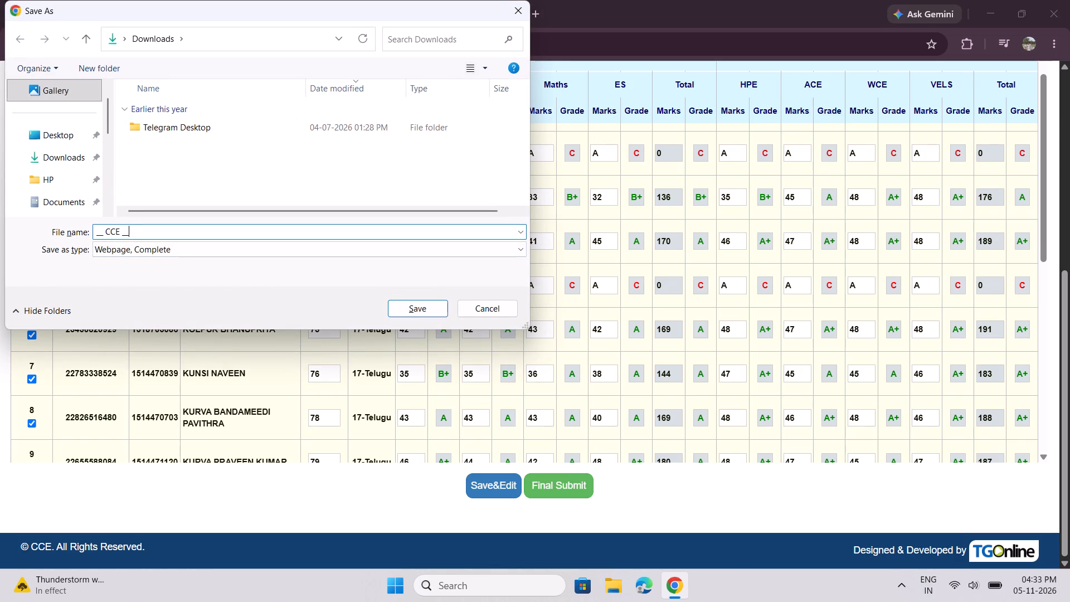
pyautogui.moveTo(239, 235); pyautogui.dragTo(94, 238)
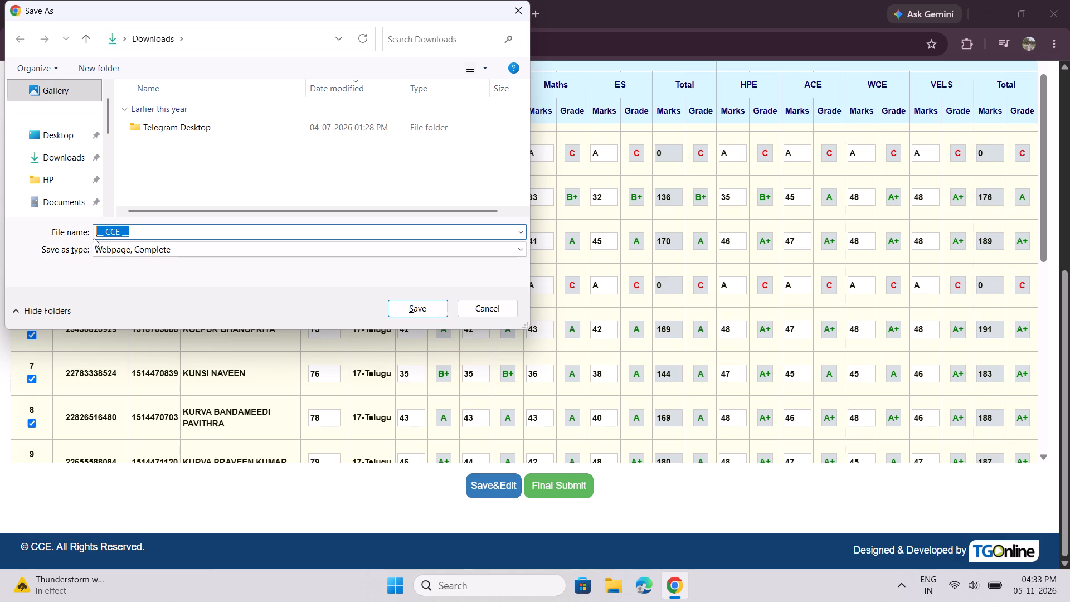
pyautogui.write('mars')
pyautogui.press('BackSpace')
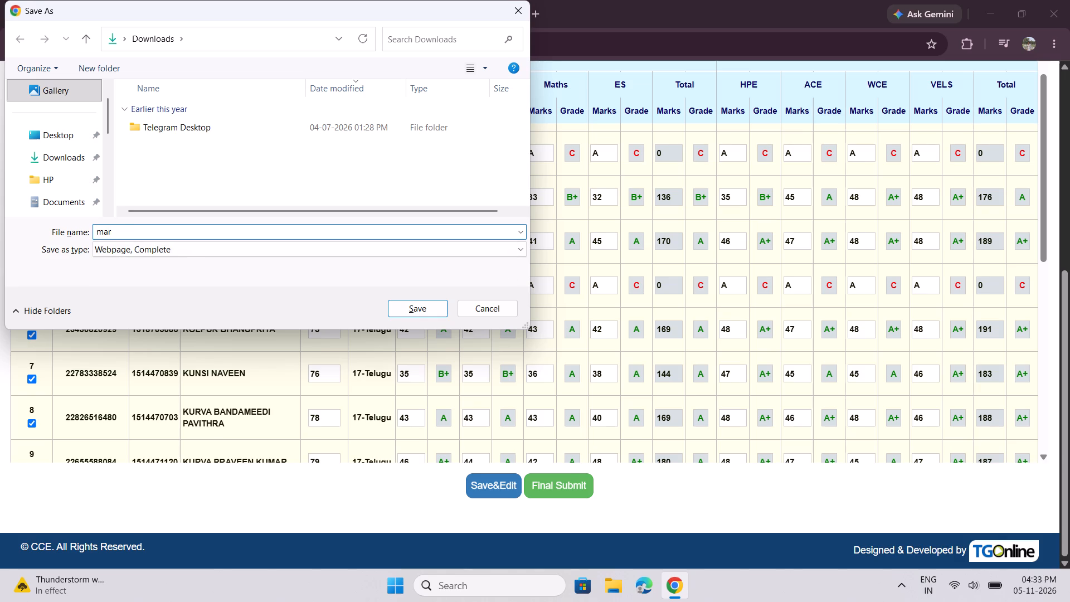
pyautogui.press('BackSpace')
pyautogui.press('BackSpace')
pyautogui.press('BackSpace')
pyautogui.press('BackSpace')
pyautogui.write('MAR')
pyautogui.write('GADARSHI HIGH')
pyautogui.press('space')
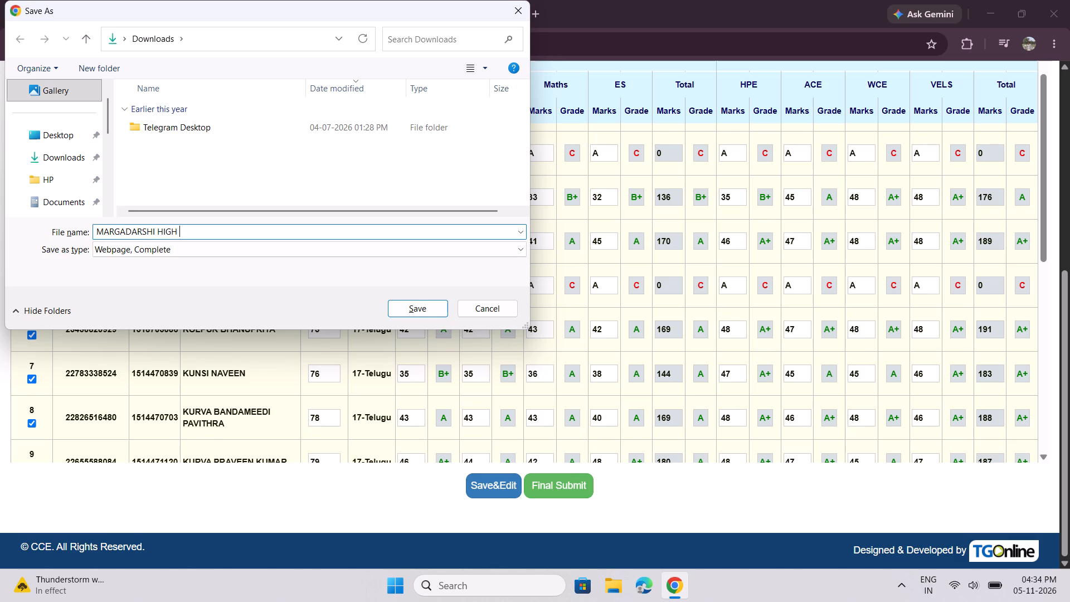
pyautogui.write('SCHOOL')
pyautogui.click(427, 310)
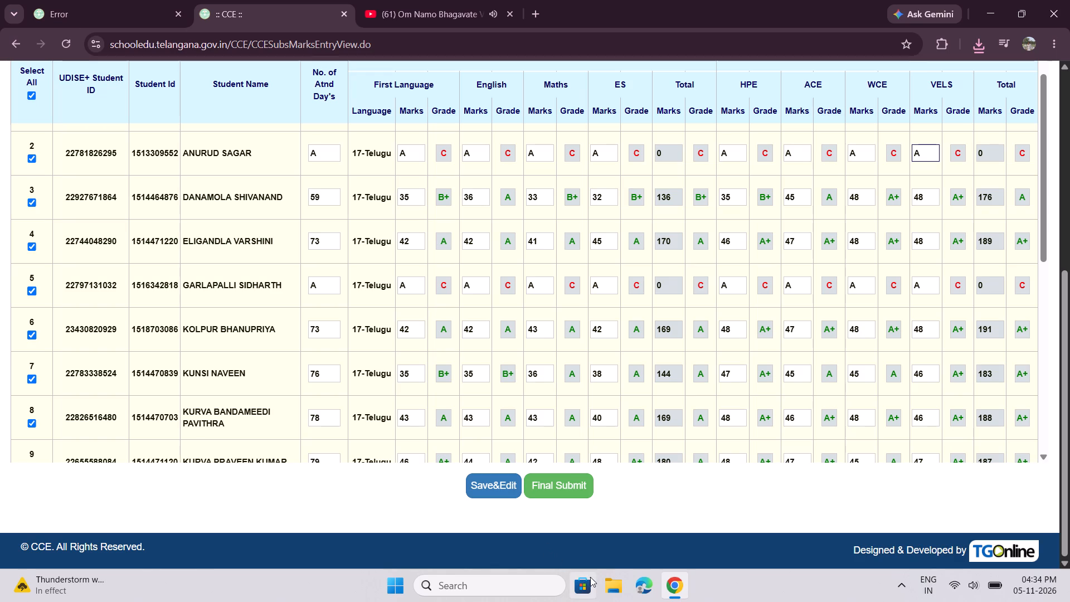
# Open the saved MARGADARSHI HIGH SCHOOL page from File Explorer and check its class details and student marks table.
pyautogui.click(609, 588)
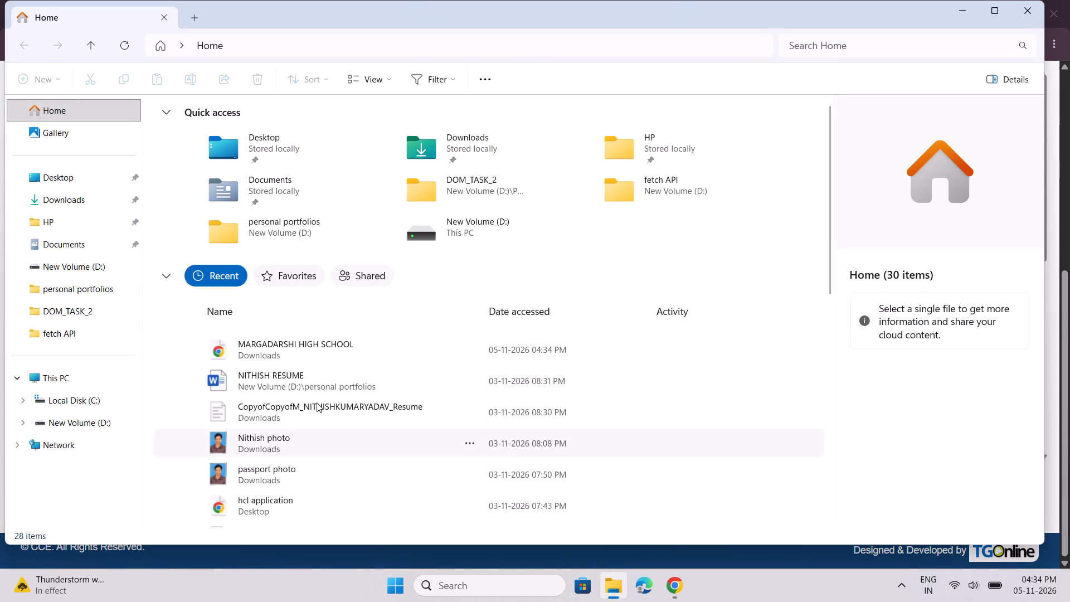
pyautogui.click(314, 344)
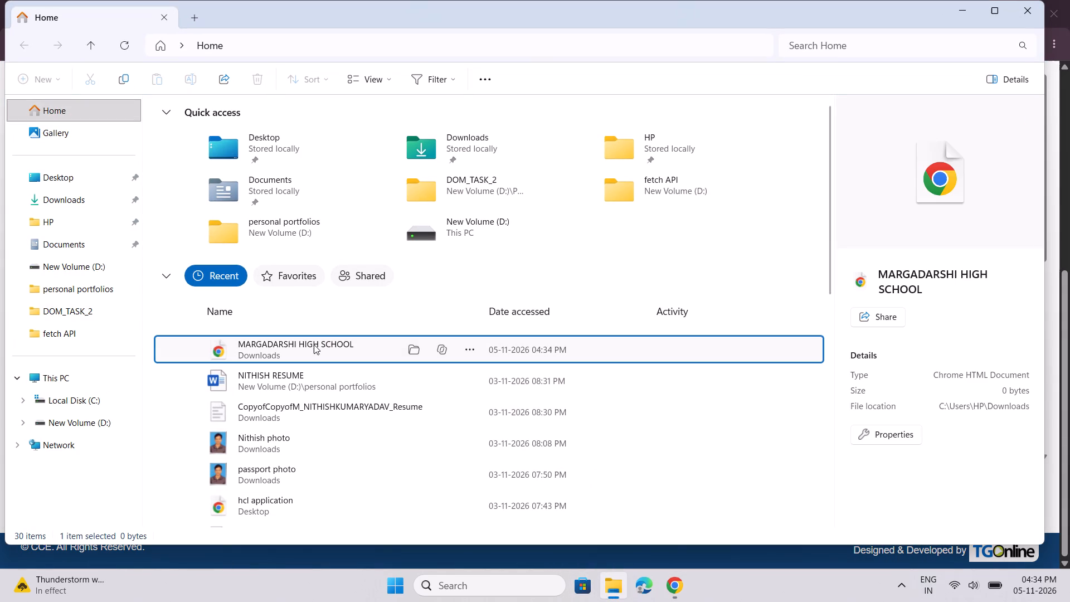
pyautogui.doubleClick(314, 344)
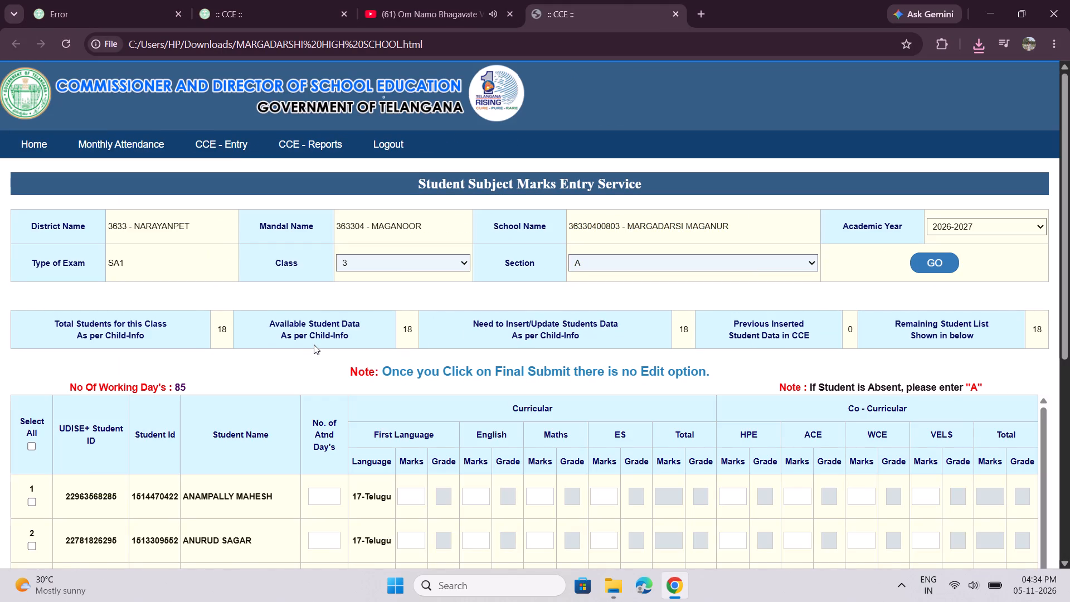
pyautogui.press('Down')
pyautogui.press('Down')
pyautogui.press('Down')
pyautogui.press('Down')
pyautogui.press('Down')
pyautogui.press('Down')
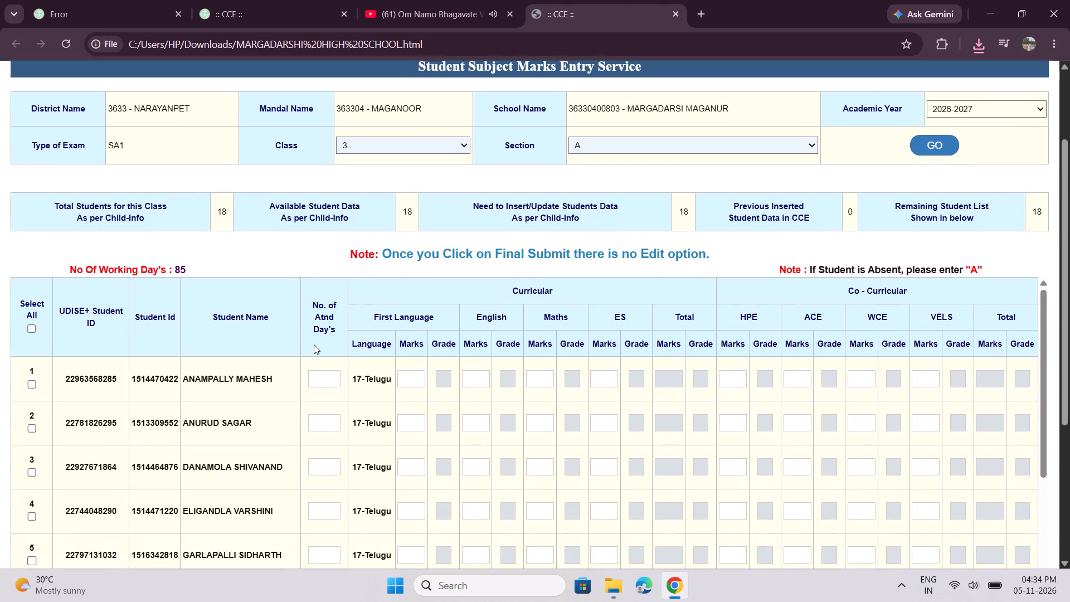
pyautogui.press('Up')
pyautogui.press('Up')
pyautogui.press('Up')
pyautogui.press('Up')
pyautogui.press('Up')
pyautogui.press('Up')
pyautogui.press('Up')
pyautogui.press('Up')
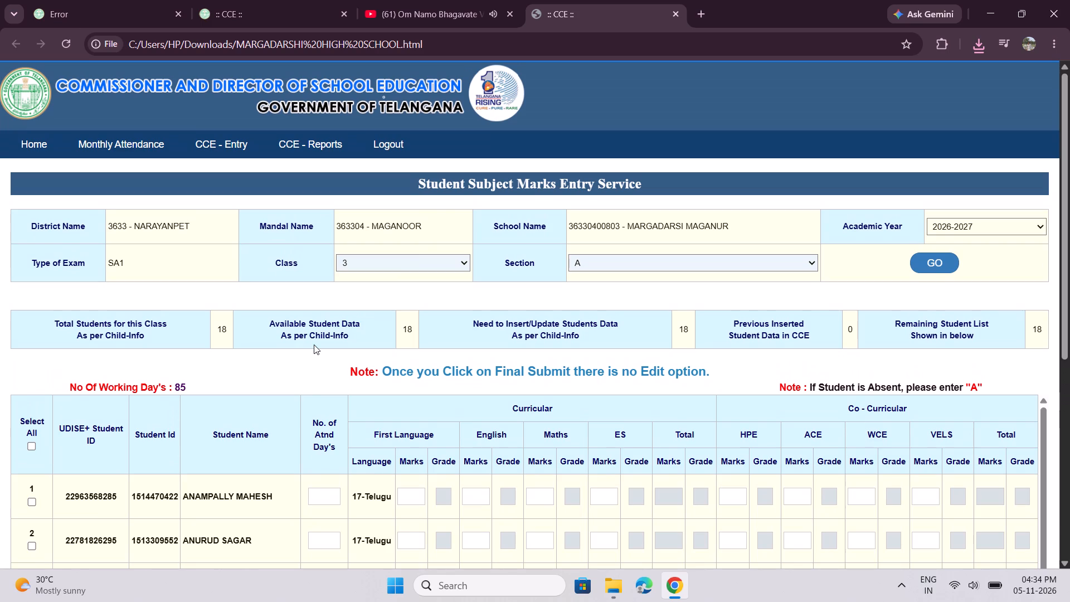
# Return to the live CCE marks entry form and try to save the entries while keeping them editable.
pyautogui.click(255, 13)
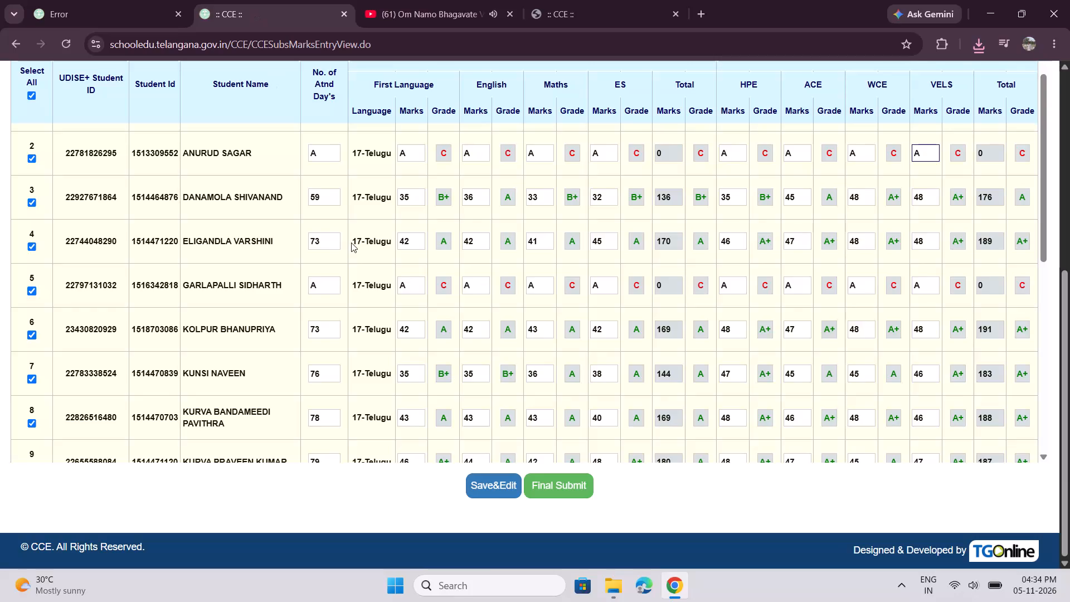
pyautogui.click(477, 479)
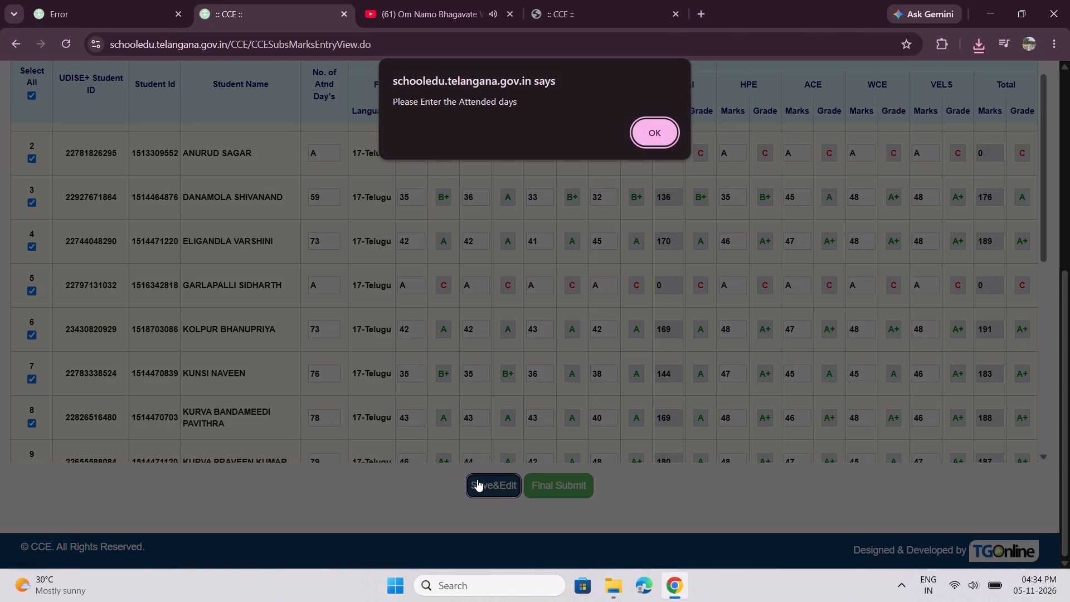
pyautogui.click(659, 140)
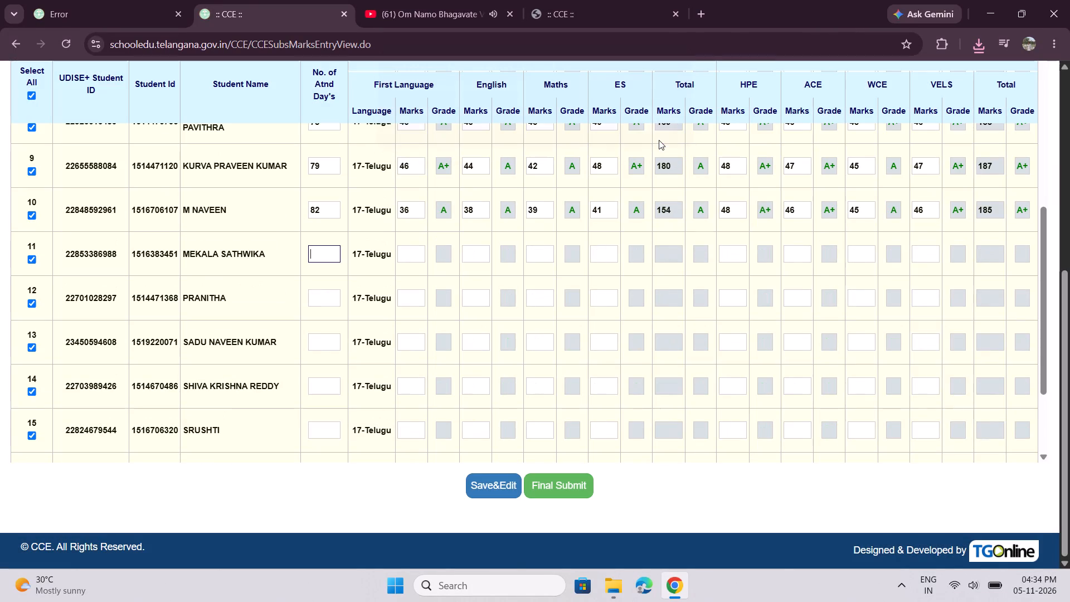
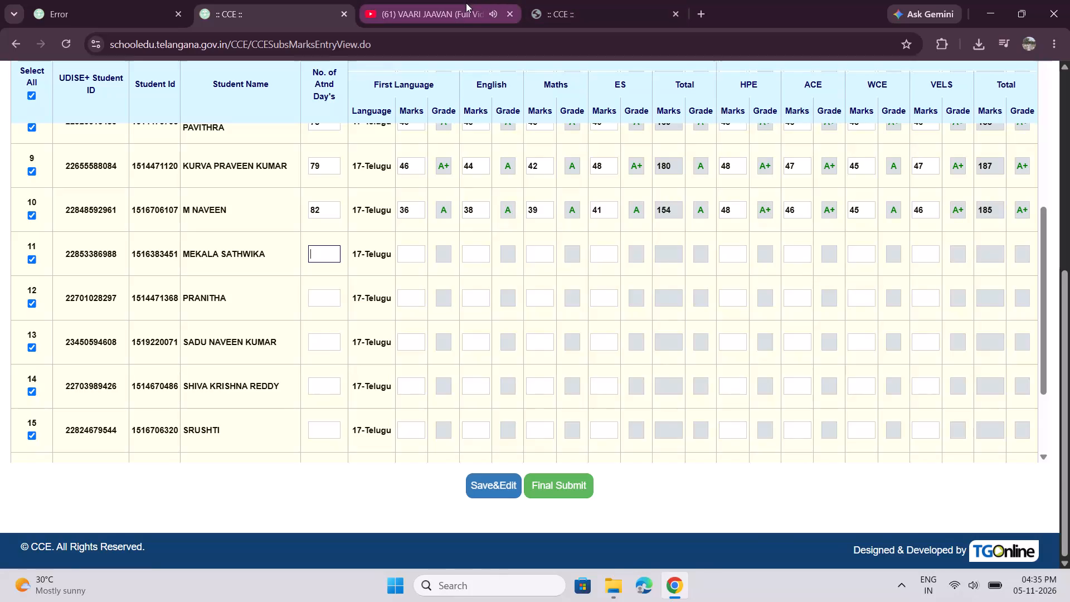
# Advance YouTube playback to the Bhogi lyrical video, pause it once its ad is skipped, and return to the CCE marks entry form.
pyautogui.doubleClick(464, 3)
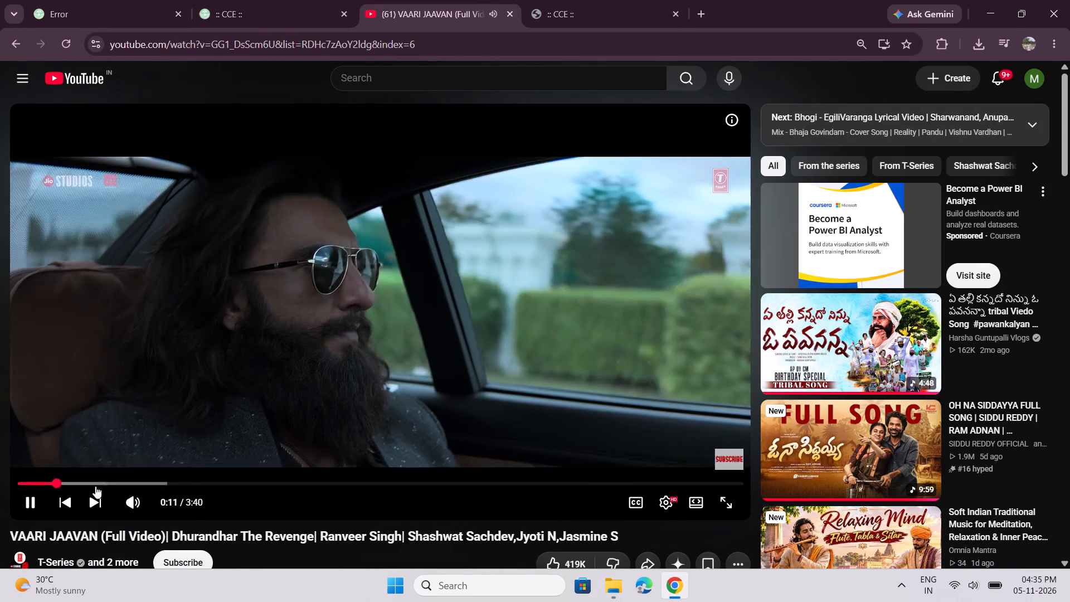
pyautogui.click(90, 501)
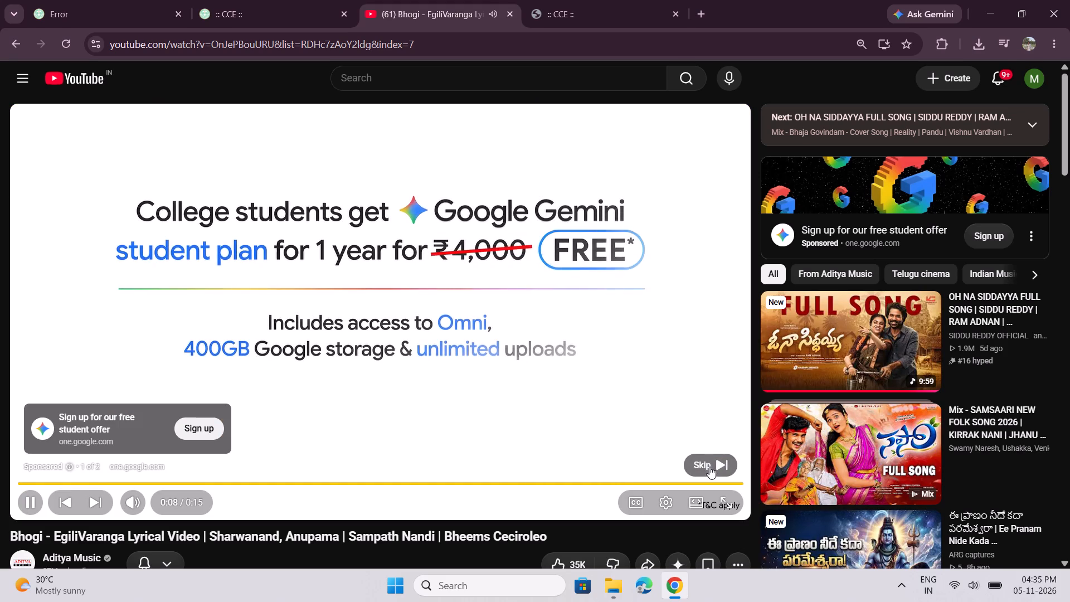
pyautogui.click(709, 467)
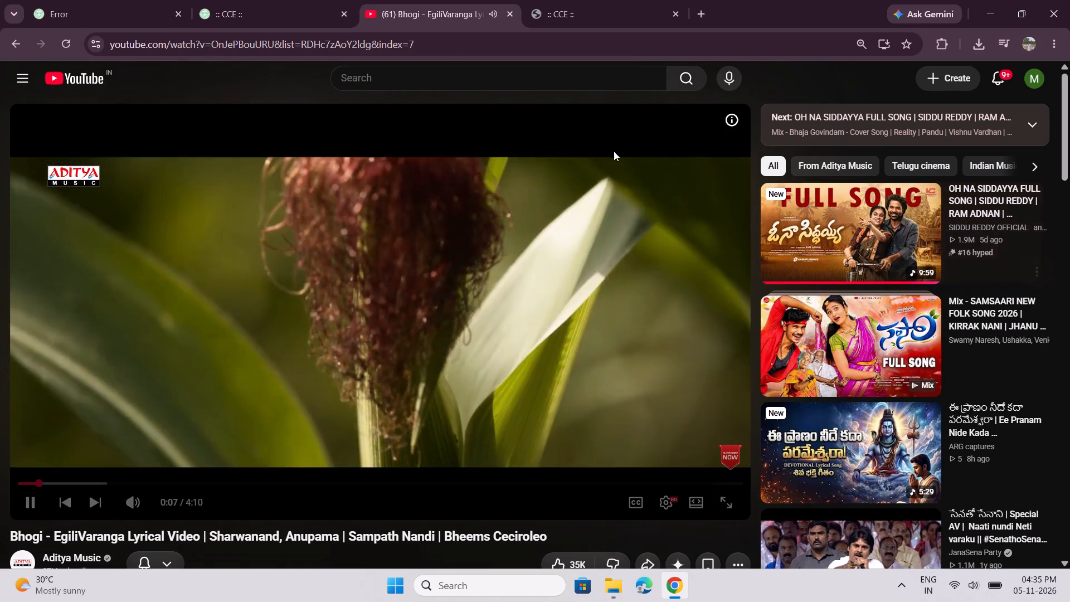
pyautogui.click(507, 239)
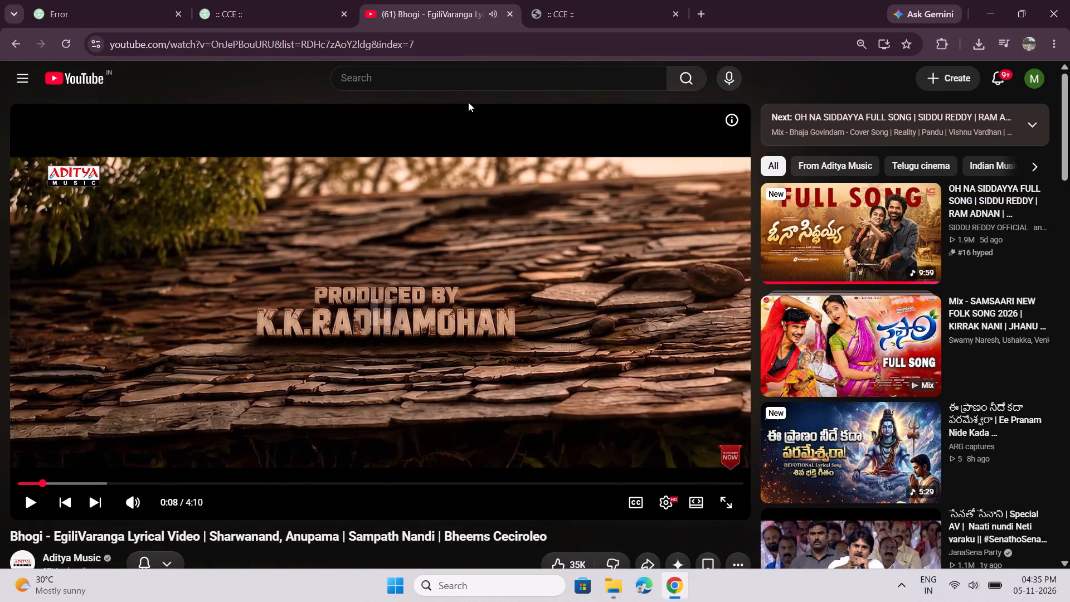
pyautogui.click(304, 9)
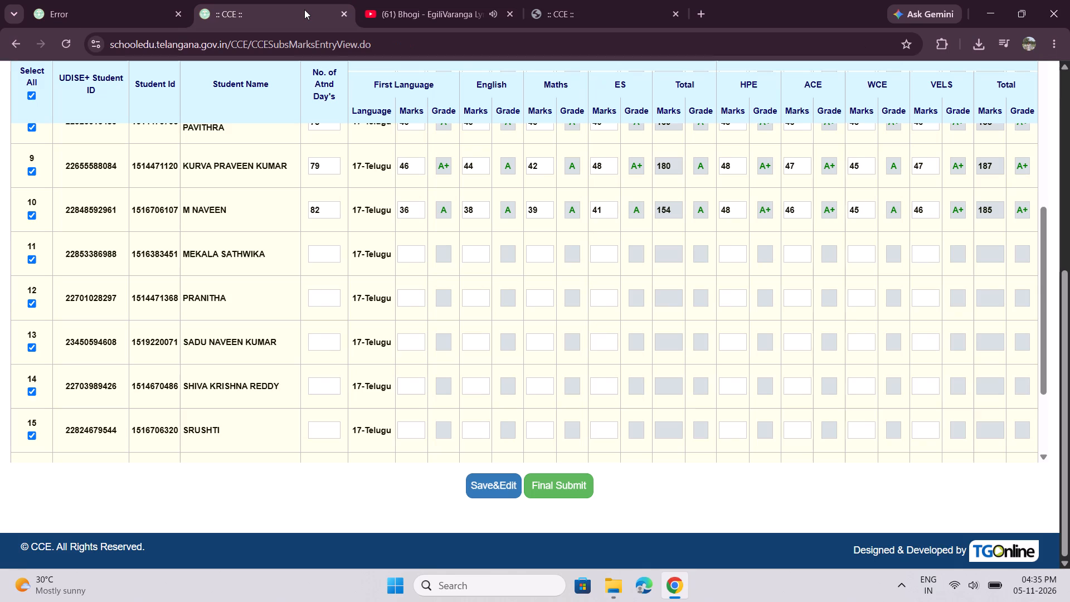
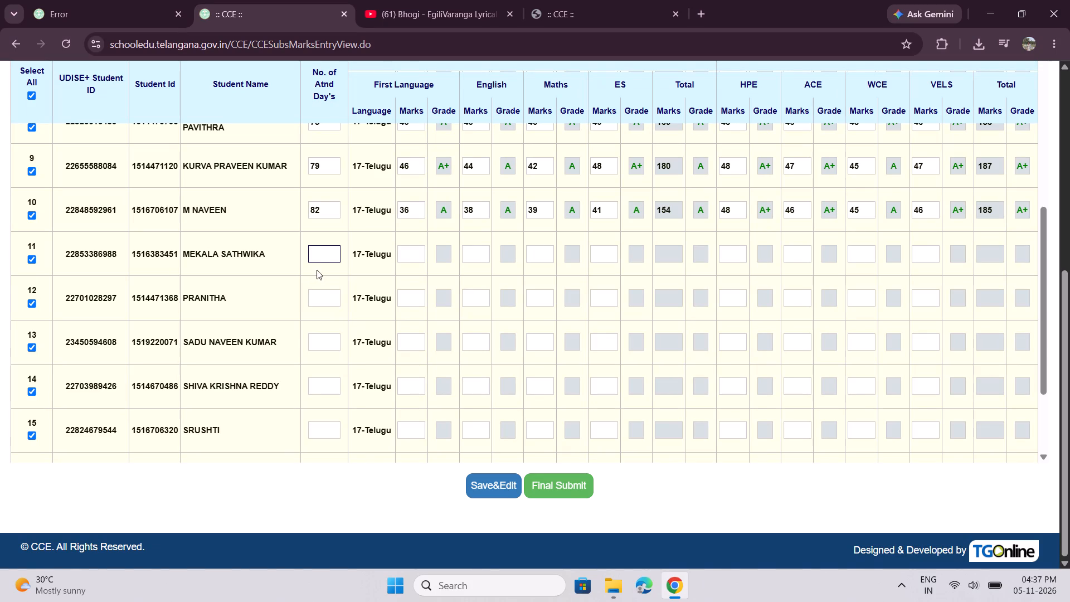
# For student 11, enter 69 attendance days and curricular marks: First Language 35, English 34, Maths 33 and ES 31.
pyautogui.click(321, 254)
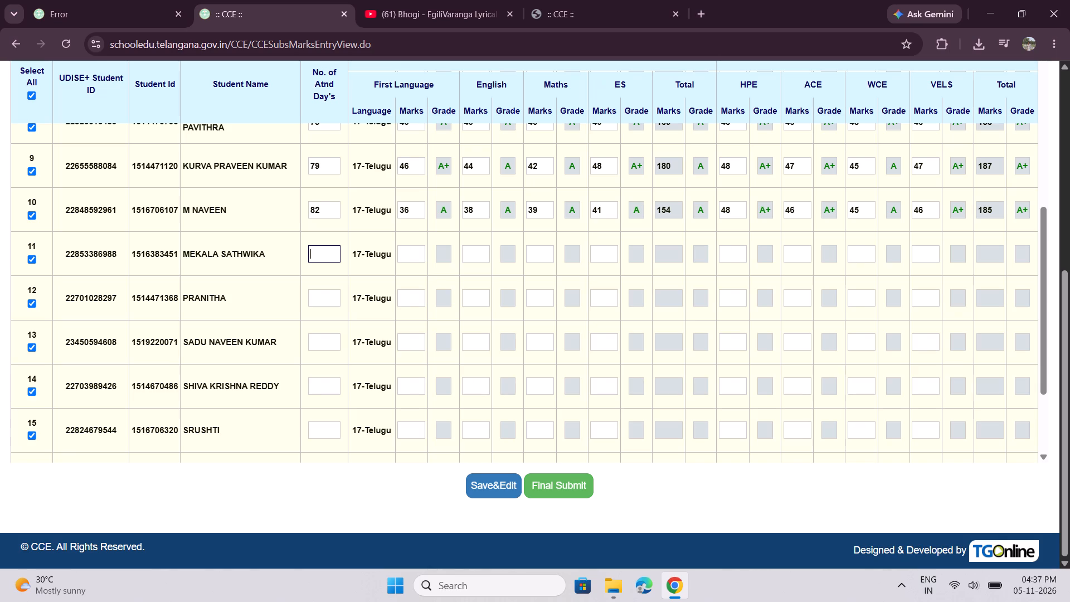
pyautogui.click(321, 254)
pyautogui.write('69')
pyautogui.click(402, 255)
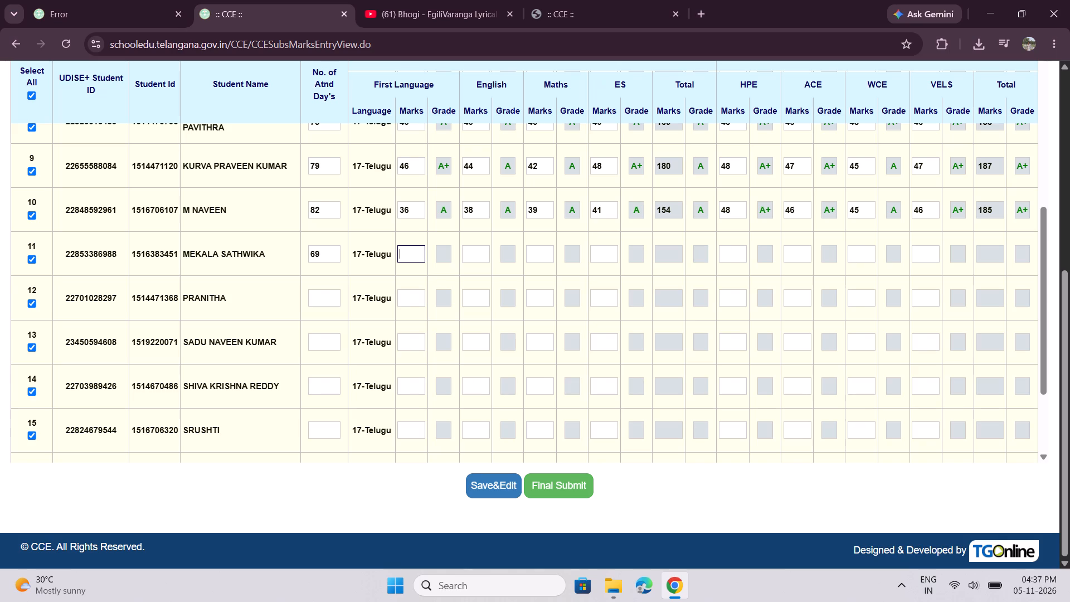
pyautogui.write('35')
pyautogui.click(471, 254)
pyautogui.write('34')
pyautogui.click(527, 251)
pyautogui.press('3')
pyautogui.press('3')
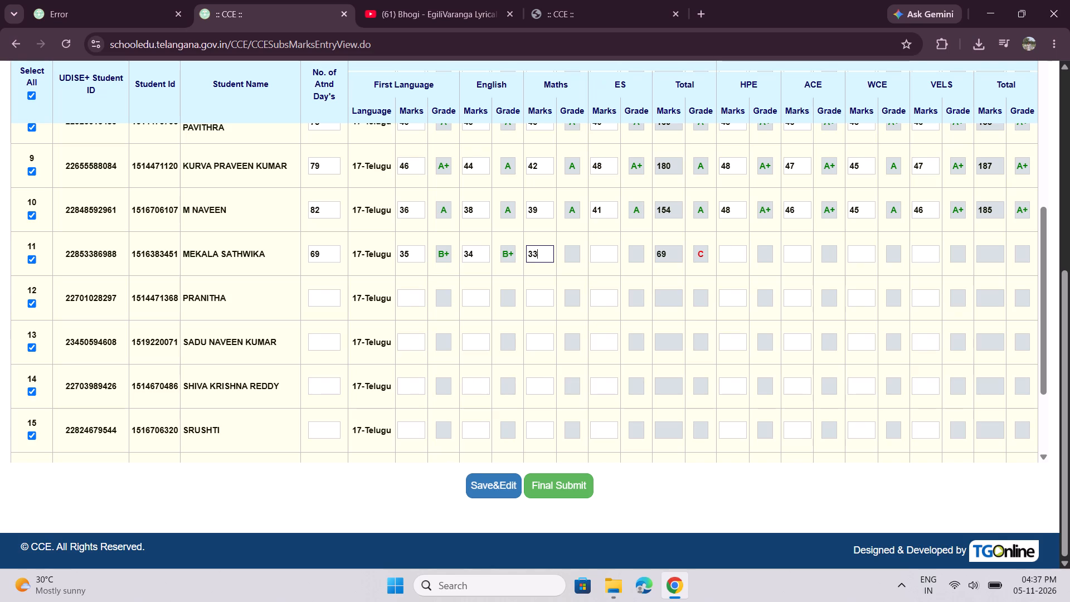
pyautogui.click(609, 250)
pyautogui.write('33')
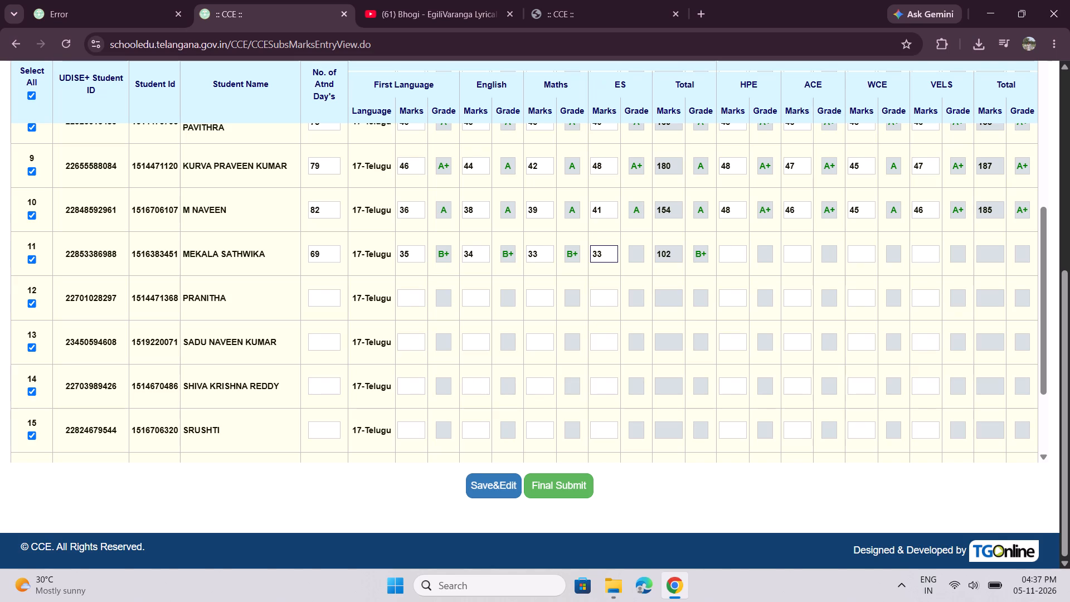
pyautogui.press('BackSpace')
pyautogui.press('1')
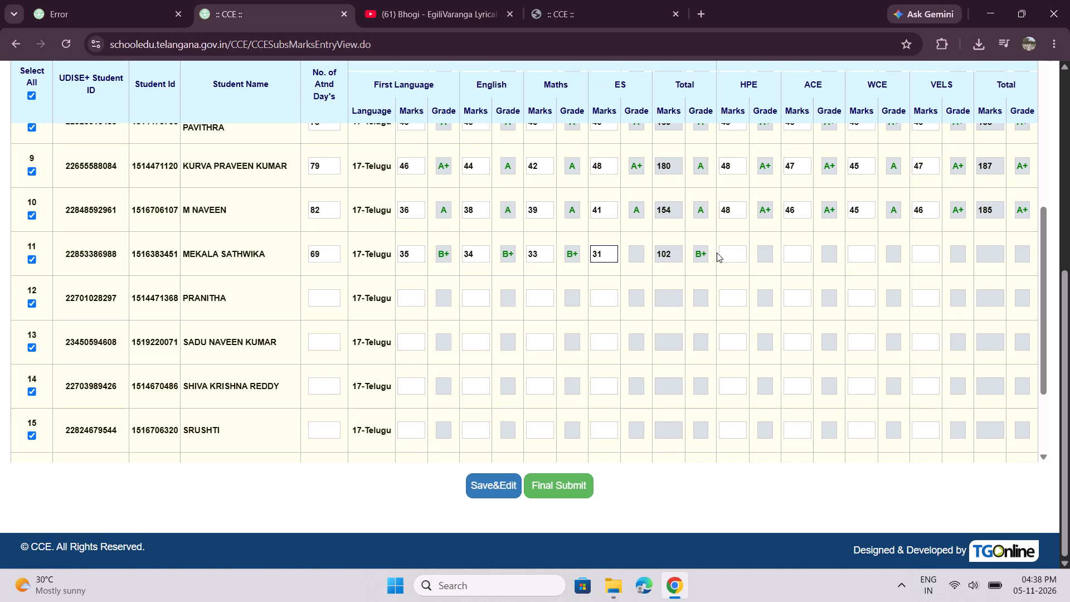
# Enter 40 as student 11's HPE mark.
pyautogui.click(737, 251)
pyautogui.write('45')
pyautogui.press('BackSpace')
pyautogui.press('0')
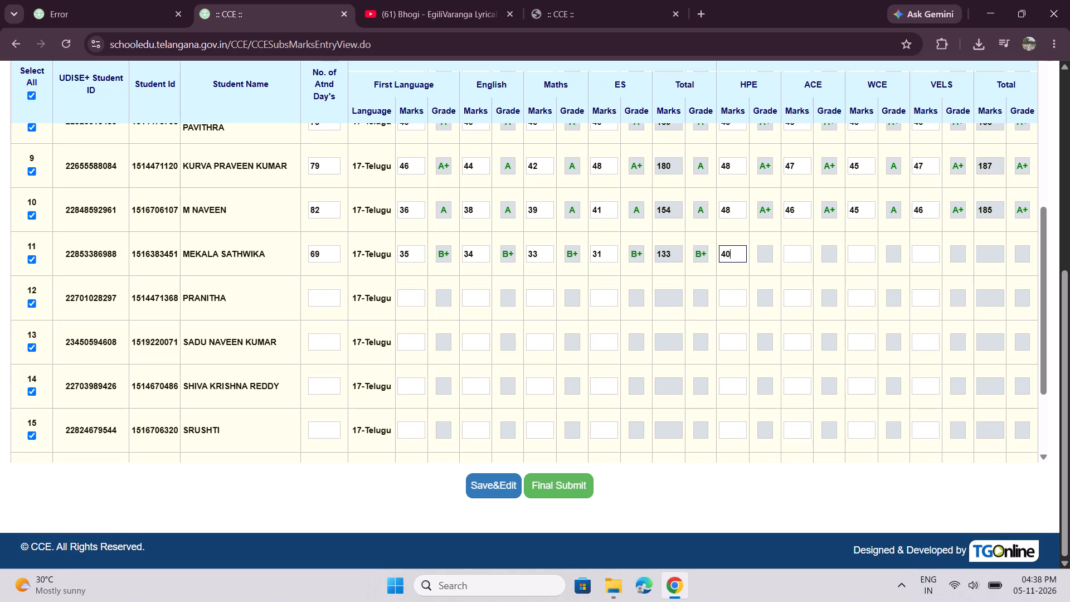
pyautogui.press(',')
# Enter 75 attendance days for student 12.
pyautogui.click(314, 299)
pyautogui.write('75')
pyautogui.click(408, 305)
# Complete student 11's co-curricular marks with 40 each in ACE, WCE and VELS.
pyautogui.click(796, 254)
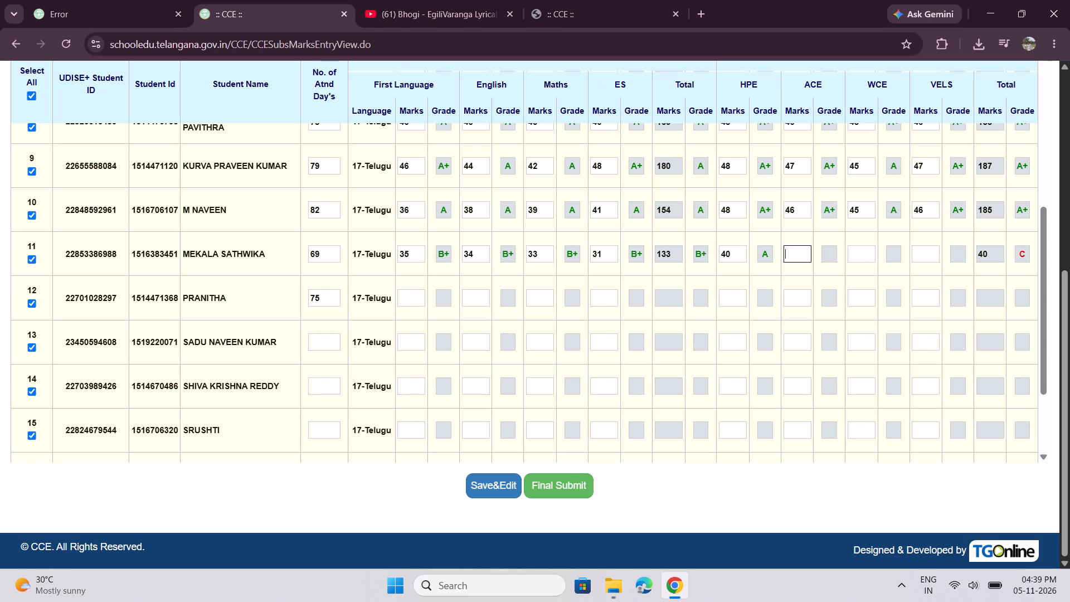
pyautogui.press('4')
pyautogui.press('0')
pyautogui.click(859, 256)
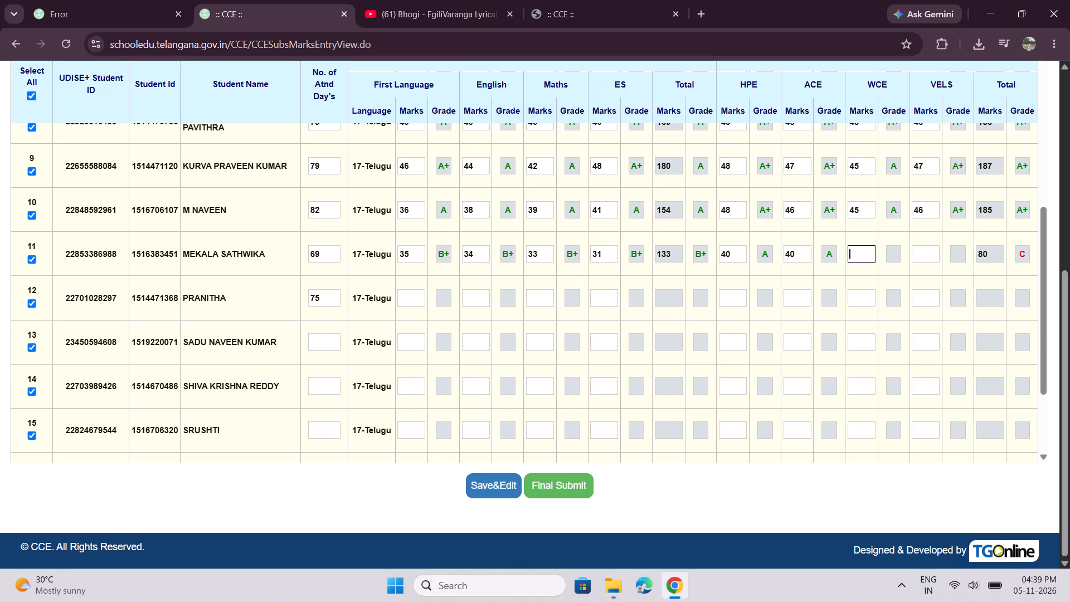
pyautogui.write('40')
pyautogui.click(921, 253)
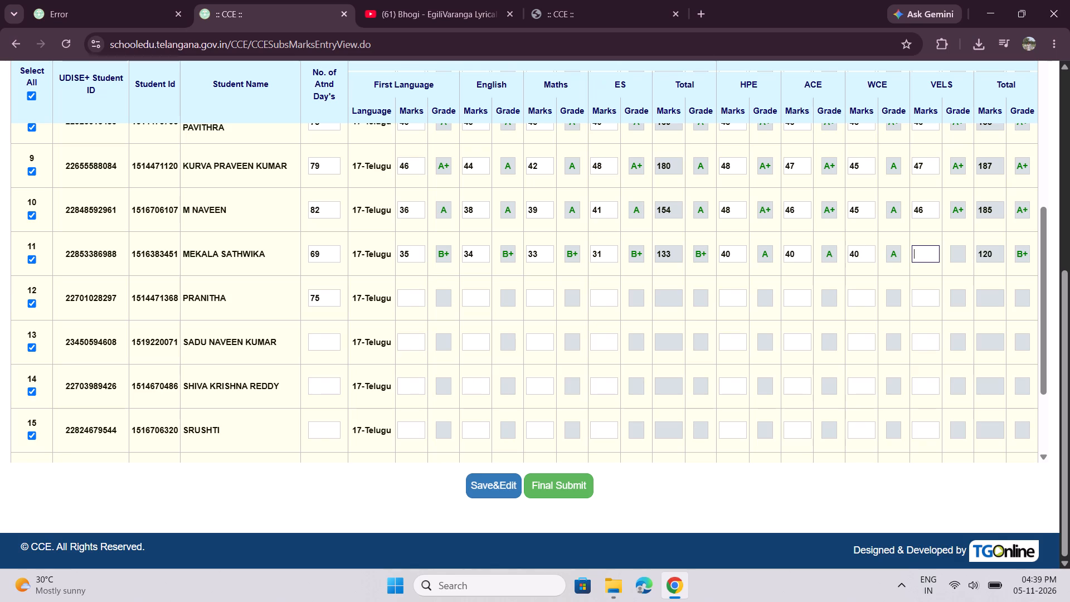
pyautogui.write('40')
# Enter student 12's curricular marks, with First Language 44 and English 42.
pyautogui.click(397, 299)
pyautogui.write('44')
pyautogui.click(477, 298)
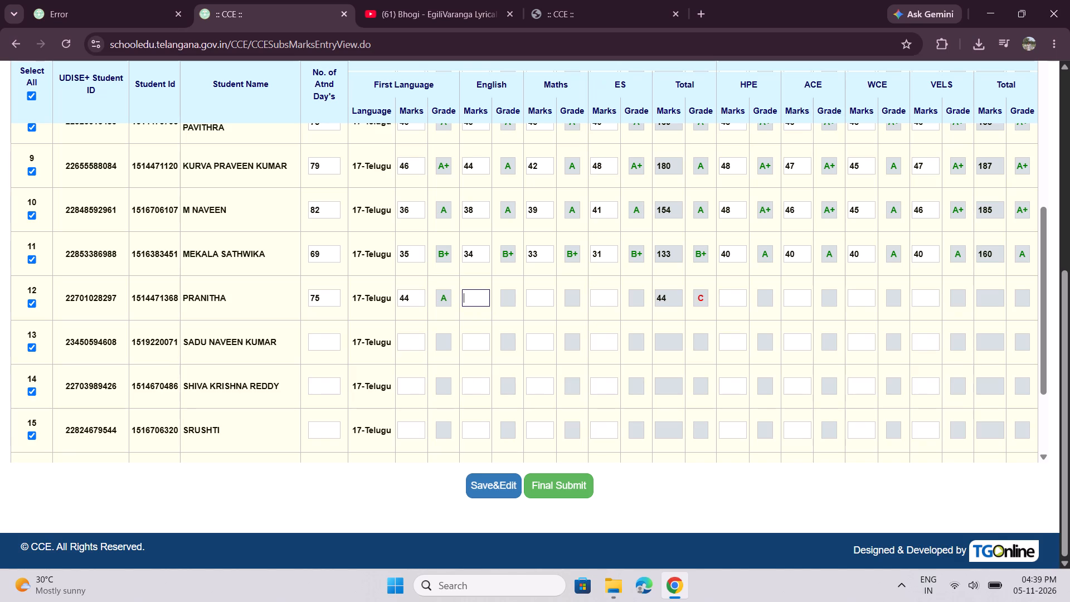
pyautogui.write('42')
pyautogui.click(534, 299)
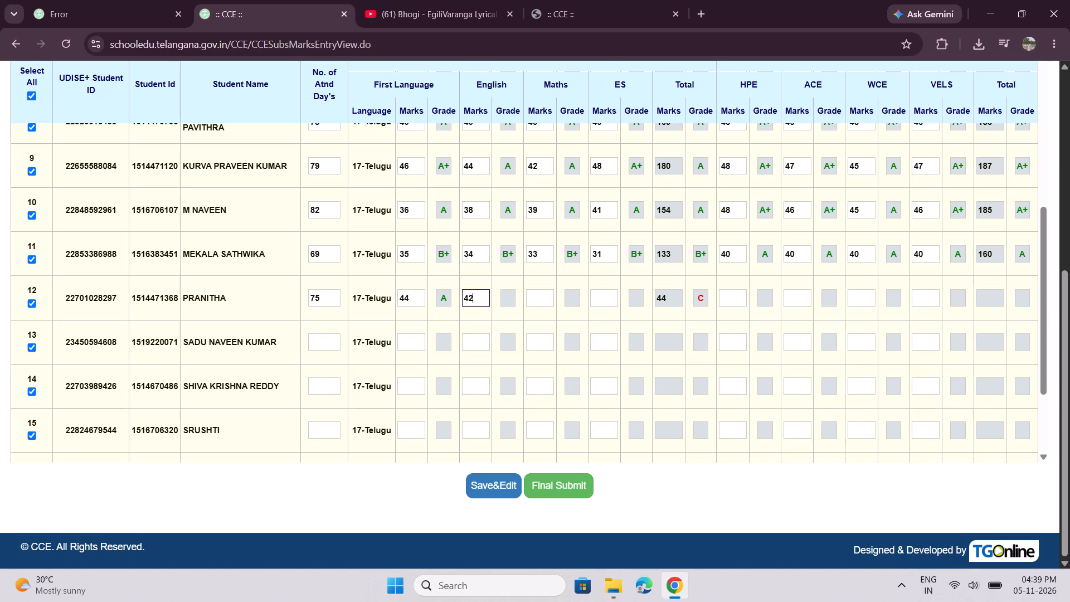
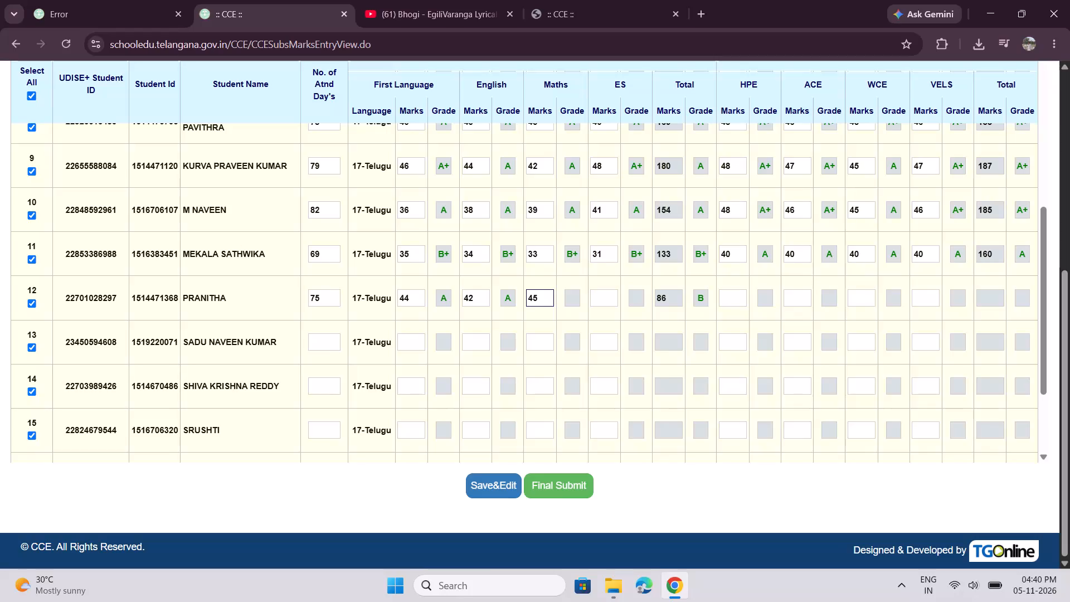
# Enter 42 as student 12's ES mark.
pyautogui.click(612, 288)
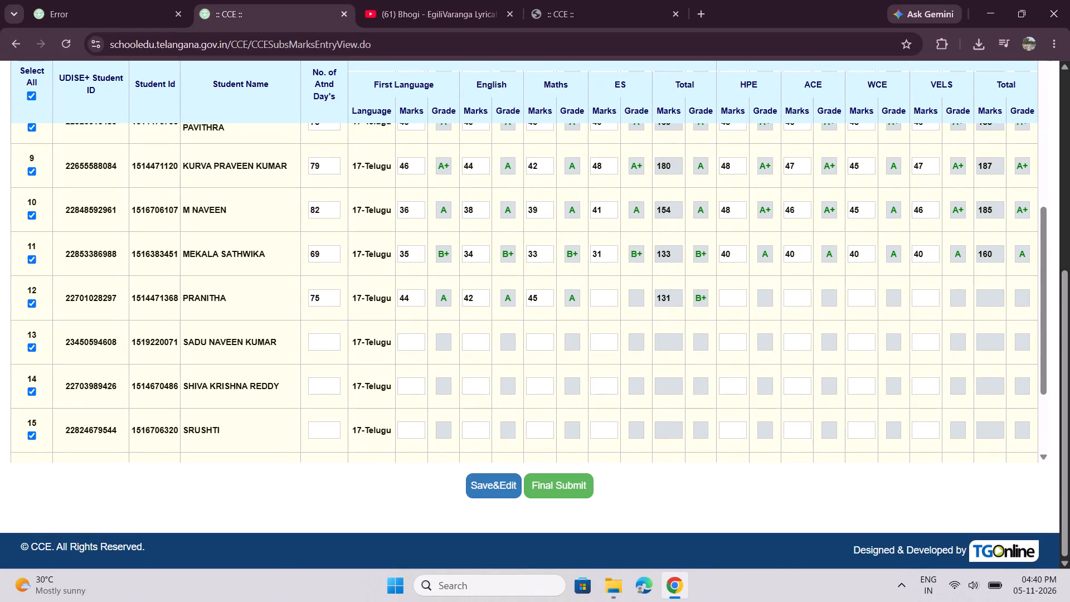
pyautogui.click(603, 299)
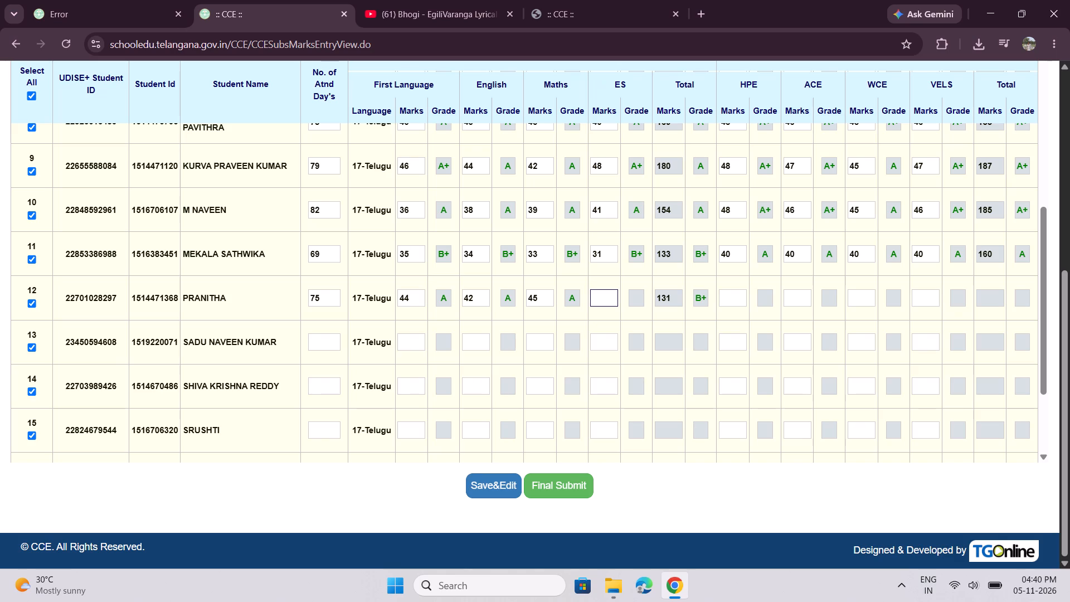
pyautogui.write('42')
# Enter student 12's co-curricular marks as 48 each in HPE, ACE, WCE and VELS.
pyautogui.click(741, 302)
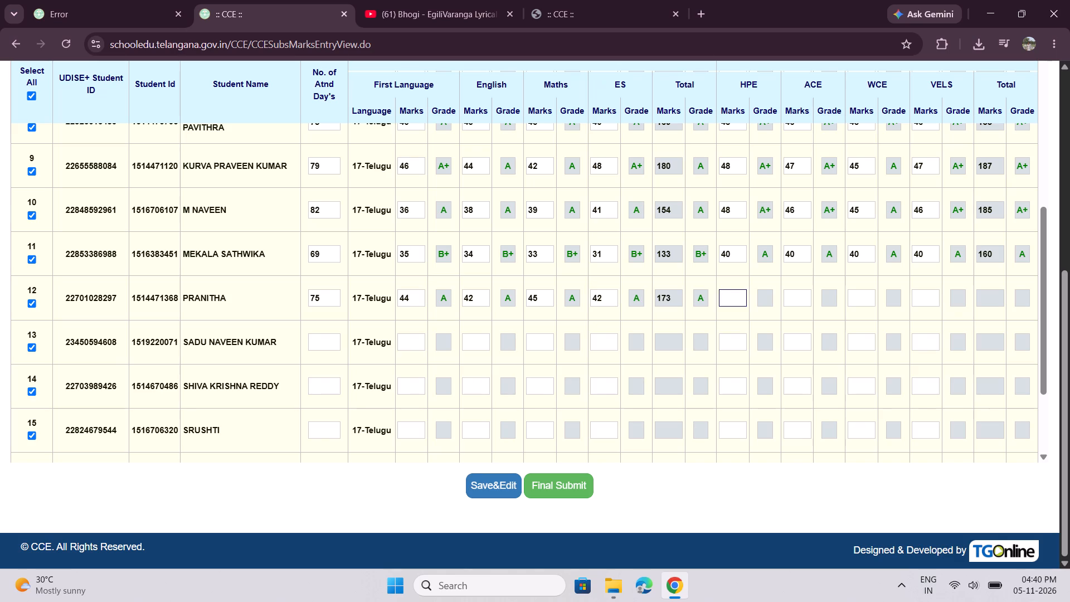
pyautogui.click(734, 297)
pyautogui.press('4')
pyautogui.press('8')
pyautogui.click(797, 298)
pyautogui.write('48')
pyautogui.click(857, 295)
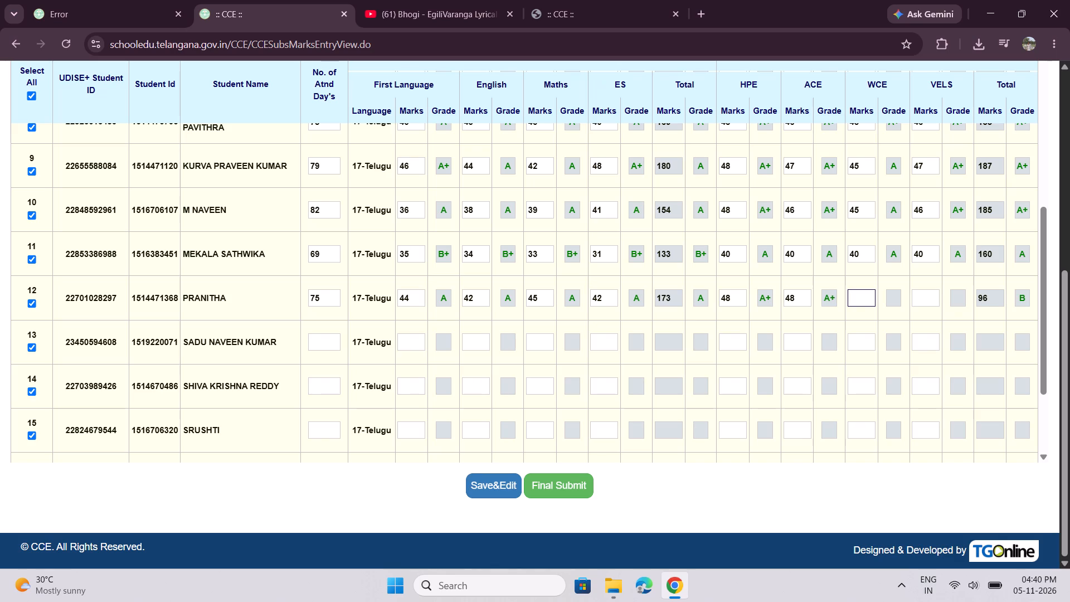
pyautogui.write('48')
pyautogui.click(917, 294)
pyautogui.press('4')
pyautogui.press('8')
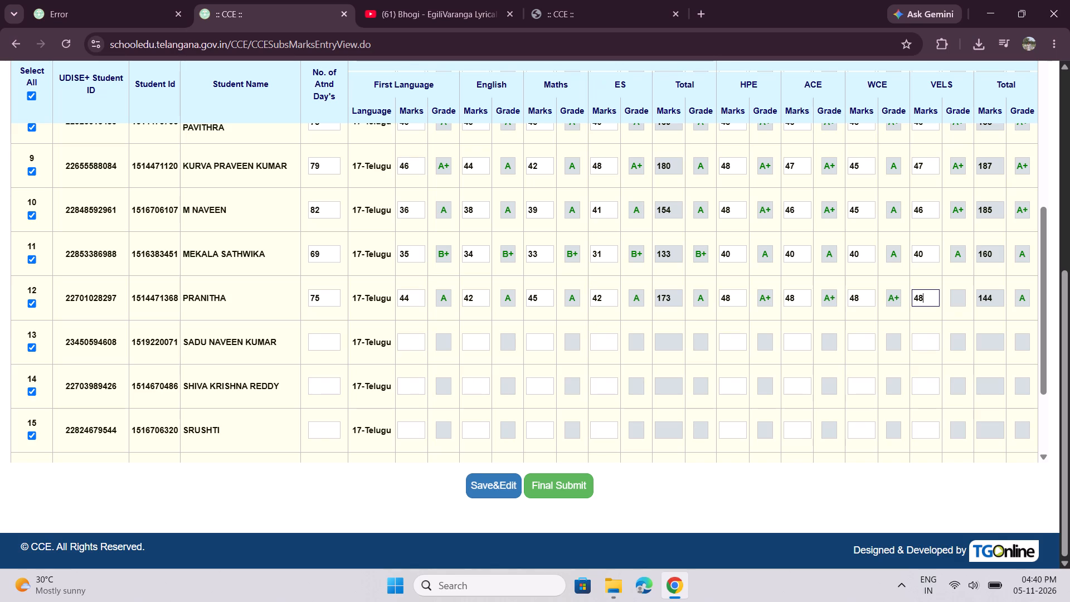
# Enter 73 attendance days for student 13 and curricular marks of First Language 37, English 37, Maths 38 and ES 42.
pyautogui.click(325, 343)
pyautogui.write('73')
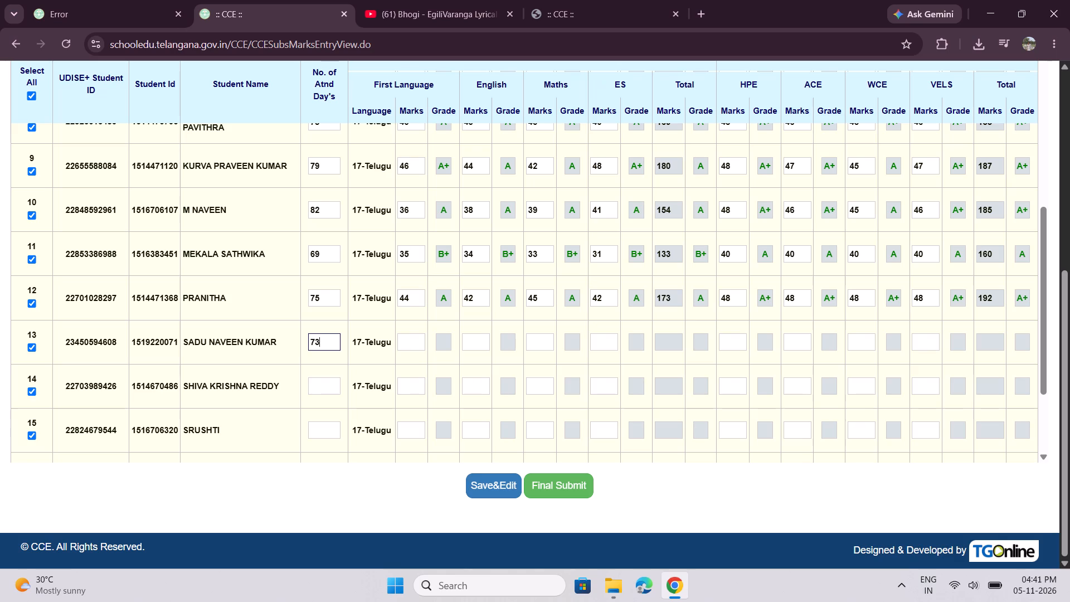
pyautogui.click(406, 345)
pyautogui.write('37')
pyautogui.click(468, 341)
pyautogui.write('37')
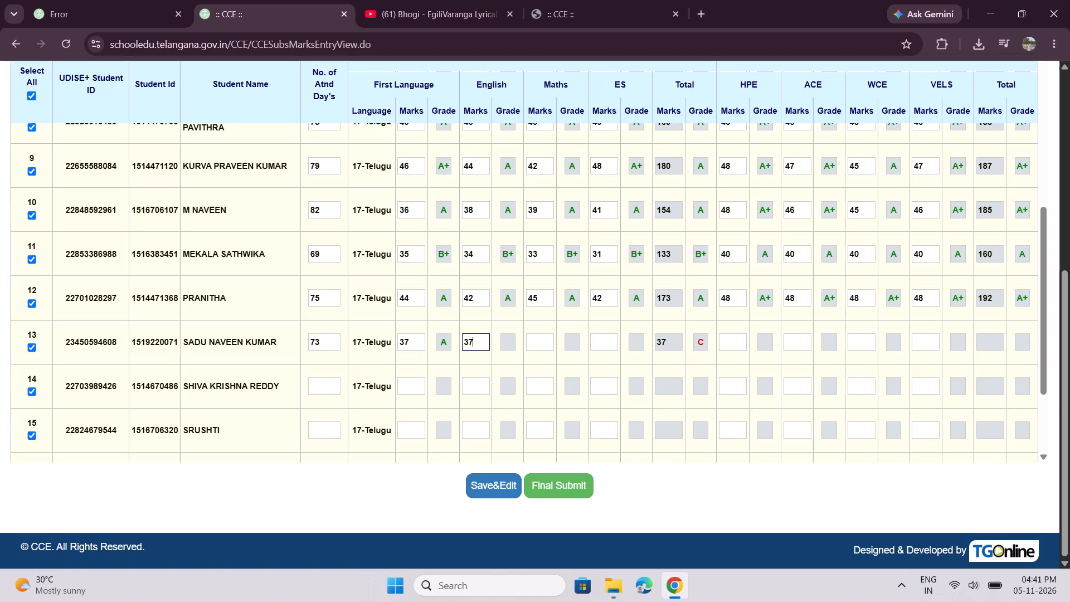
pyautogui.click(531, 339)
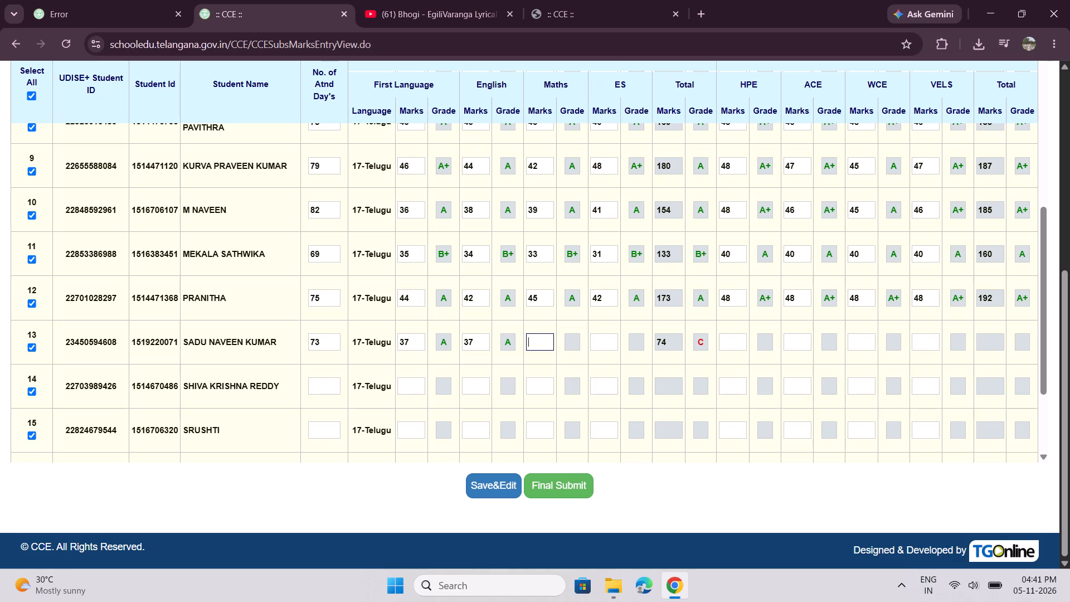
pyautogui.write('38')
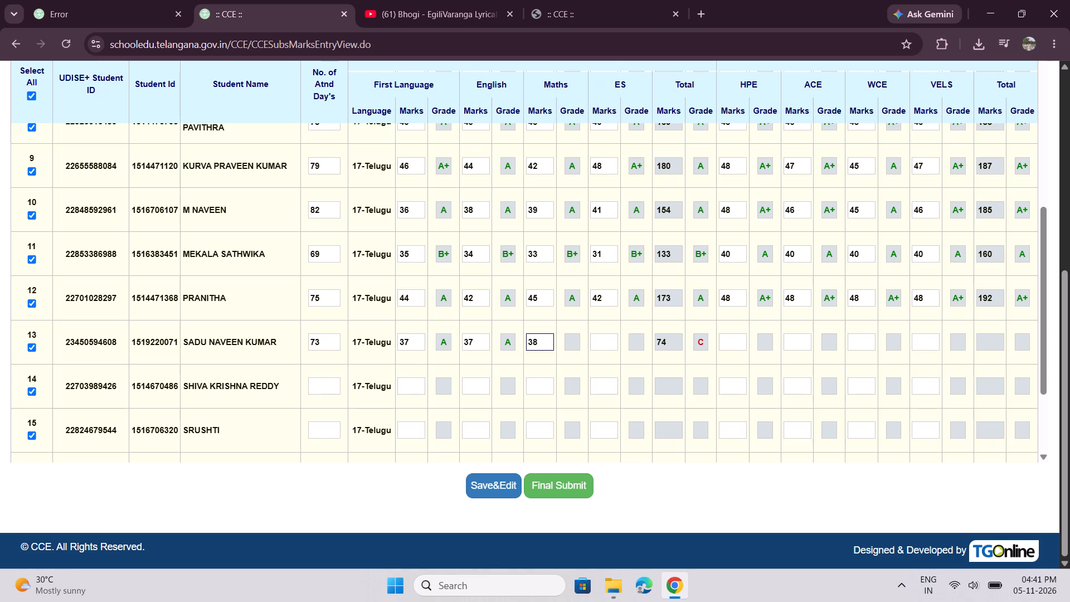
pyautogui.click(609, 341)
pyautogui.write('42')
# Enter student 13's co-curricular marks as HPE 45, ACE 44, WCE 48 and VELS 46.
pyautogui.click(717, 338)
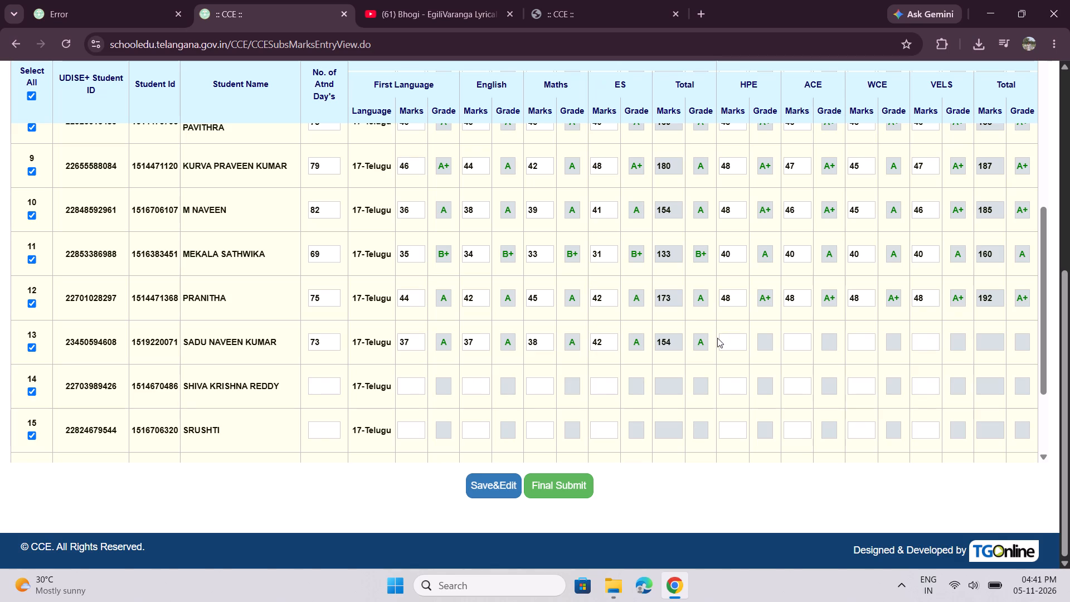
pyautogui.click(721, 343)
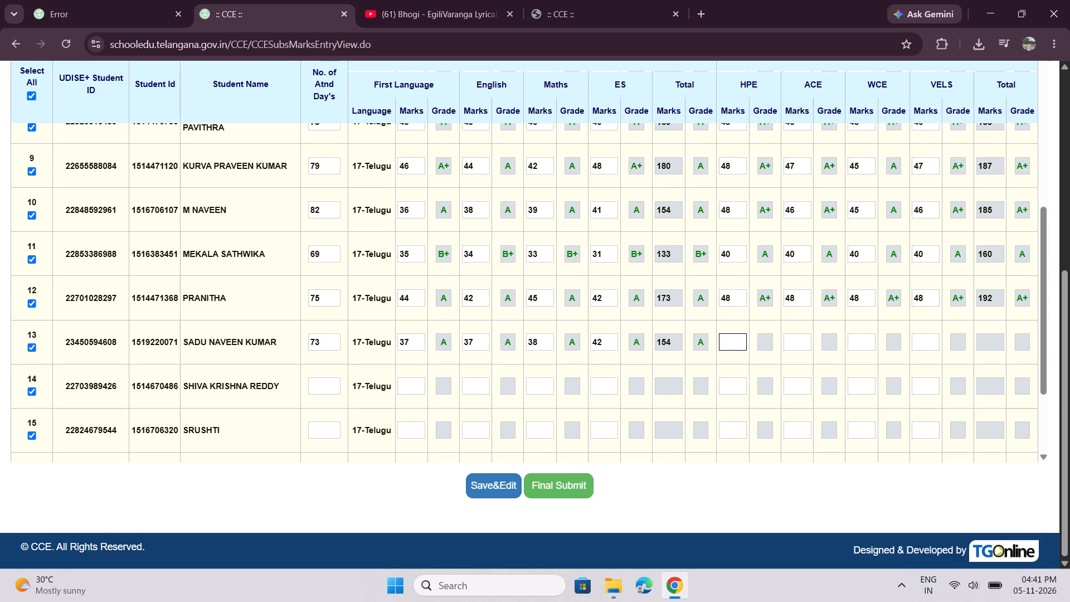
pyautogui.write('45')
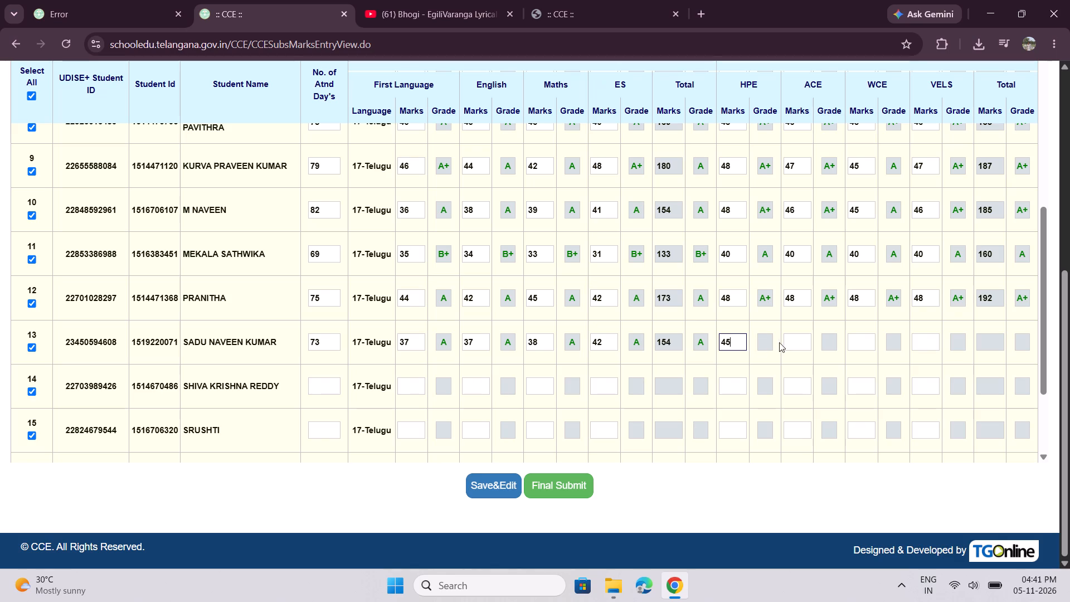
pyautogui.click(787, 340)
pyautogui.write('44')
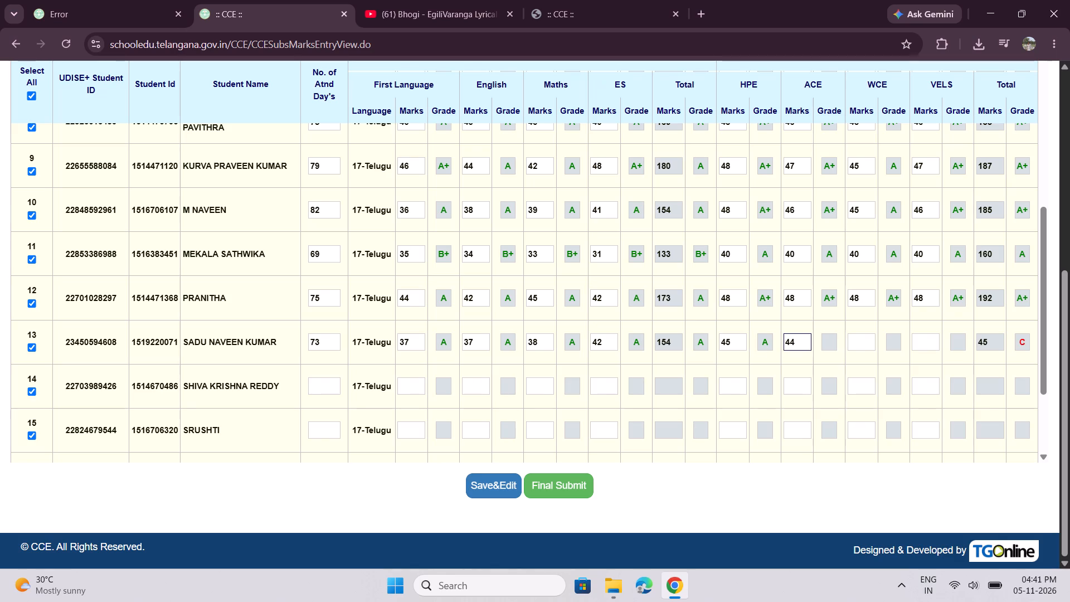
pyautogui.click(858, 339)
pyautogui.write('48')
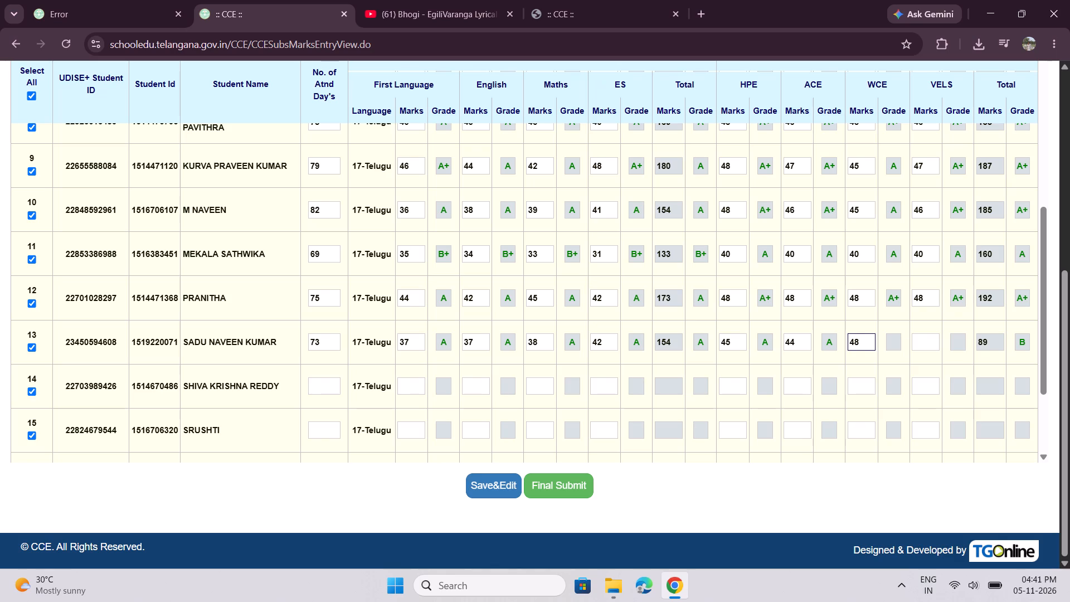
pyautogui.click(930, 342)
pyautogui.write('46')
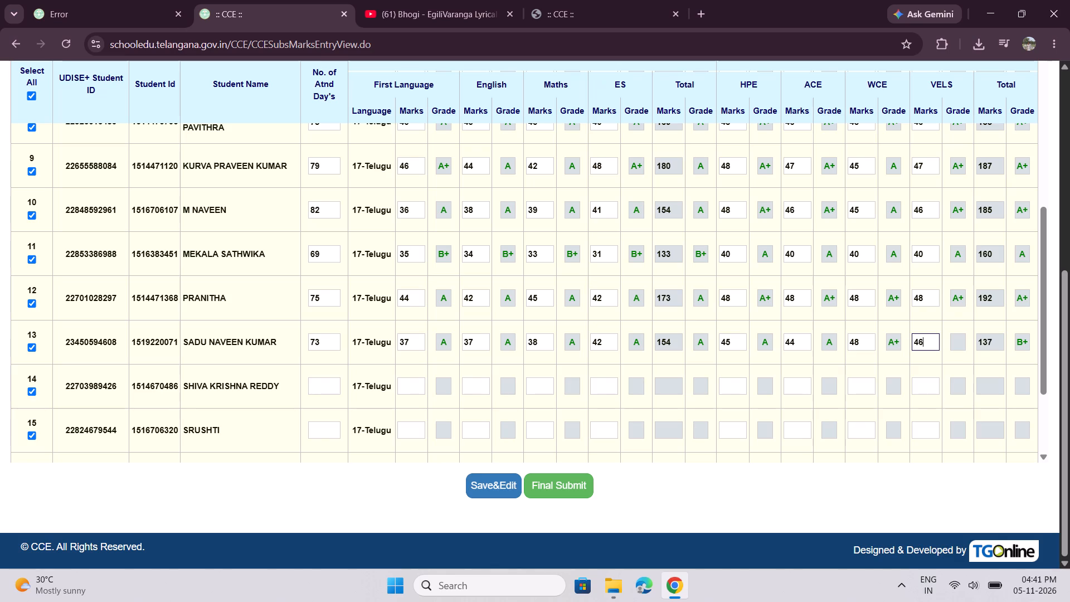
pyautogui.doubleClick(868, 340)
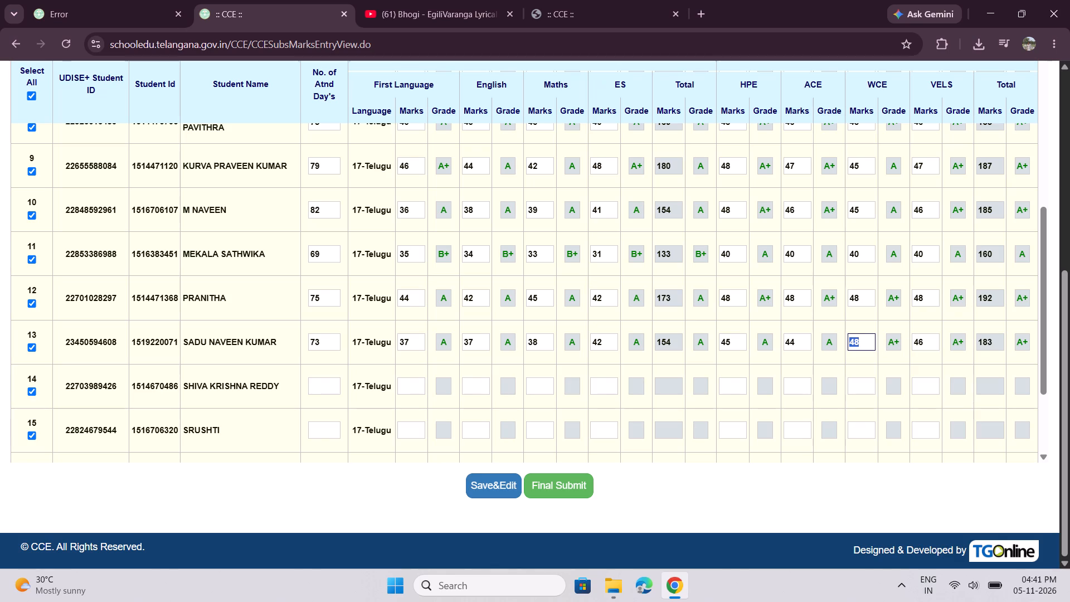
# Mark student 14 as absent with A in the attendance days.
pyautogui.click(319, 385)
pyautogui.click(323, 387)
pyautogui.press('a')
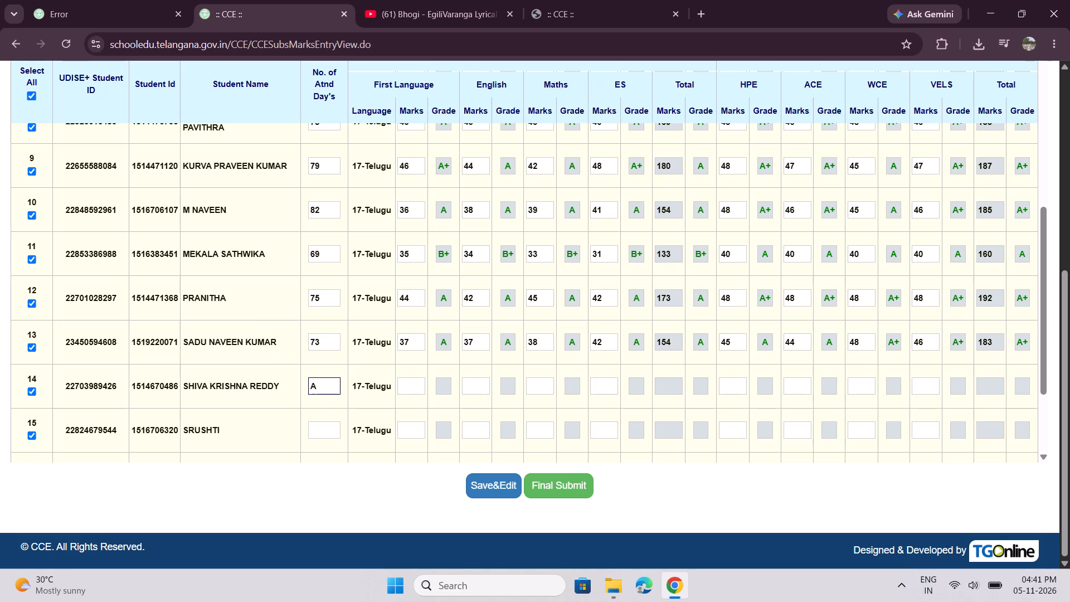
# Enter 78 attendance days for student 15 and curricular marks of First Language 45, English 44, Maths 47 and ES 46.
pyautogui.click(329, 436)
pyautogui.write('78')
pyautogui.click(402, 430)
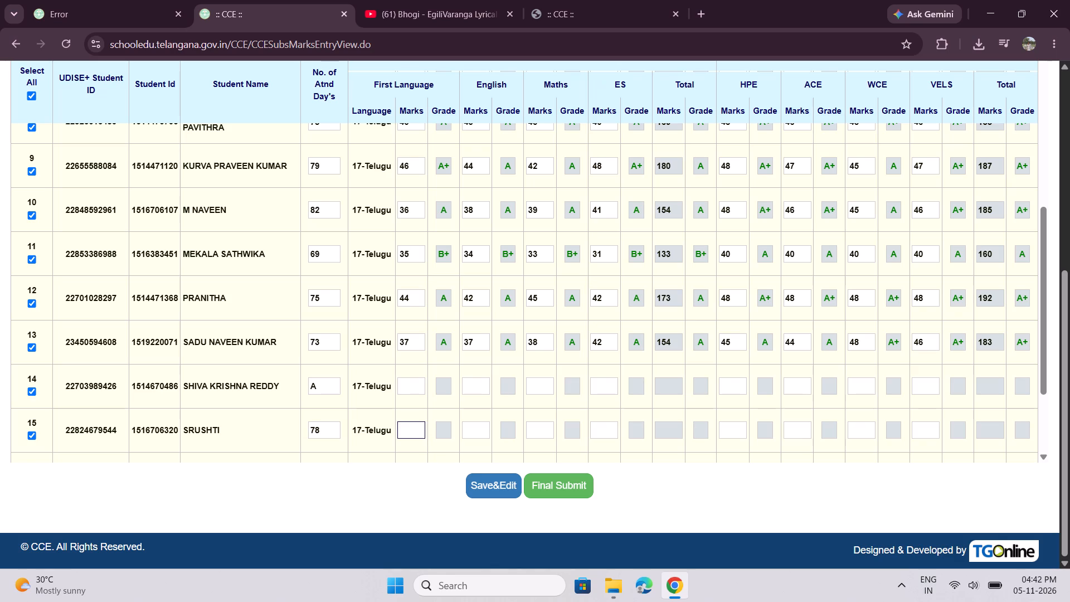
pyautogui.write('45')
pyautogui.click(471, 437)
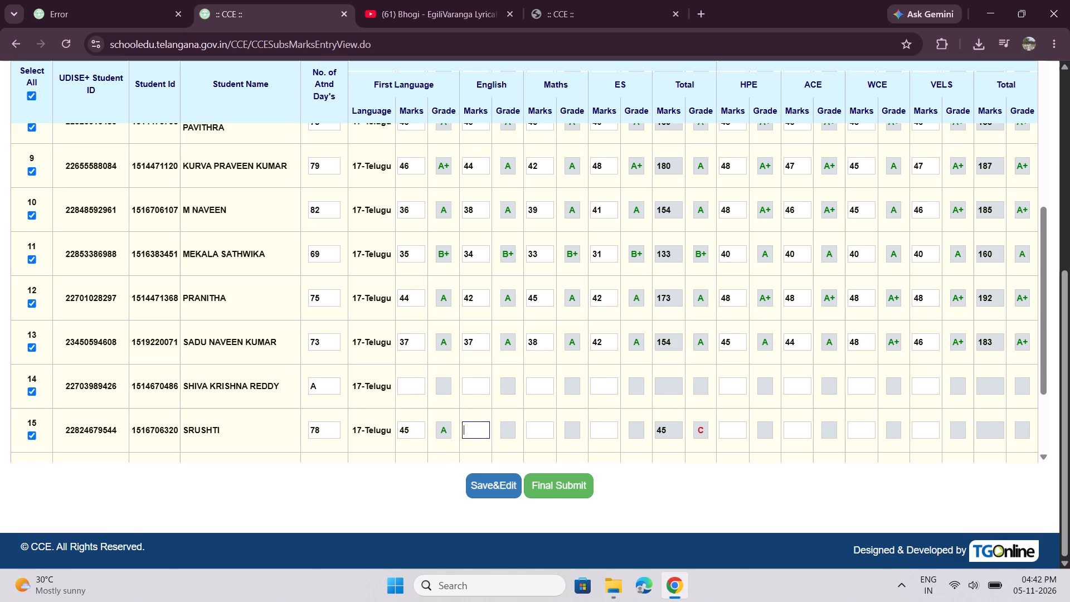
pyautogui.write('44')
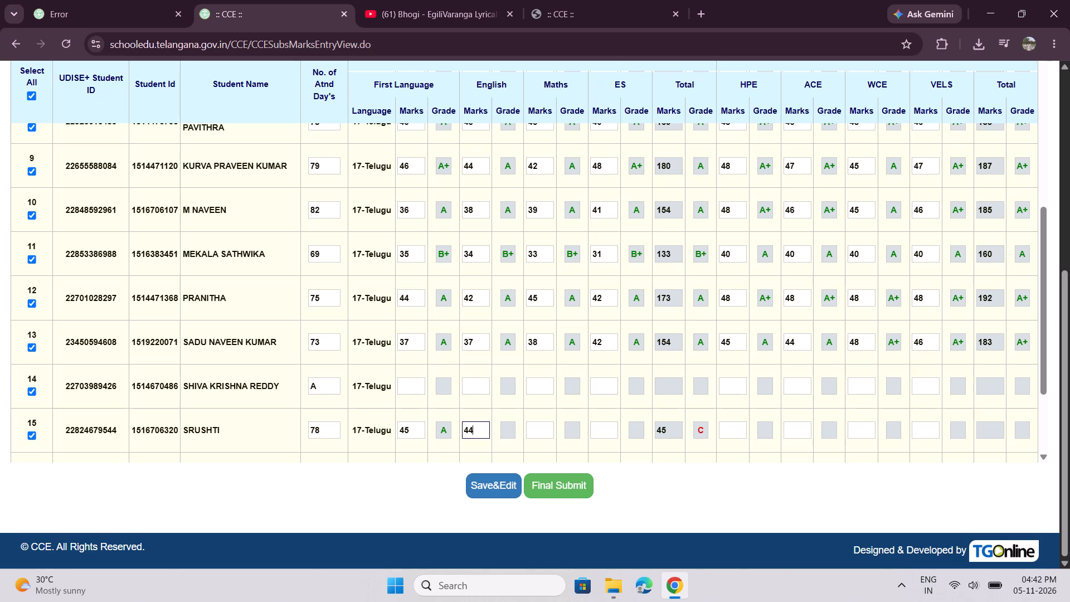
pyautogui.click(549, 435)
pyautogui.write('47')
pyautogui.click(621, 435)
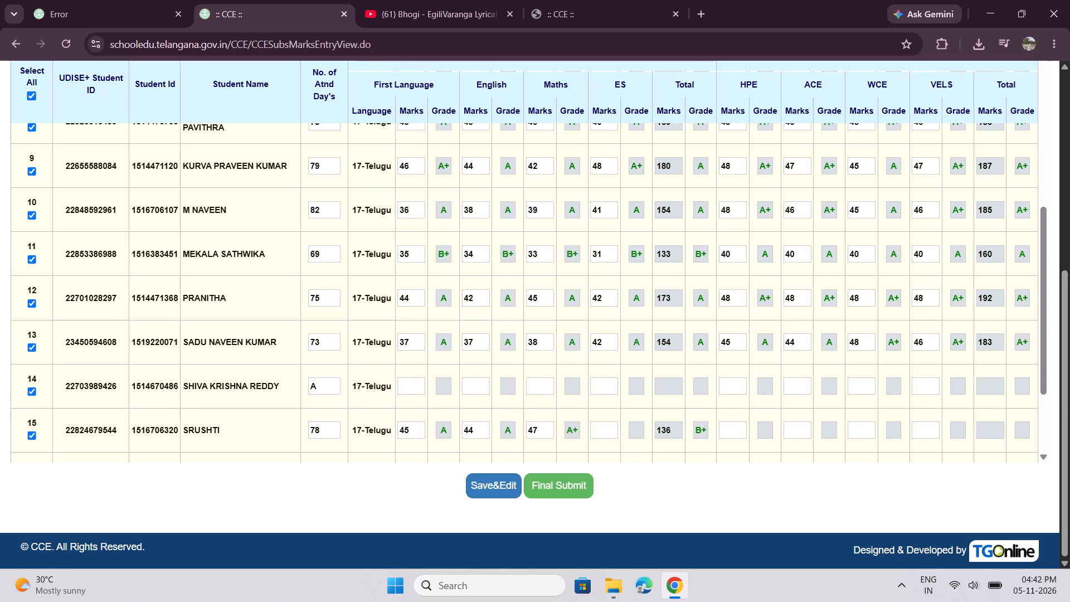
pyautogui.click(609, 428)
pyautogui.click(596, 429)
pyautogui.write('46')
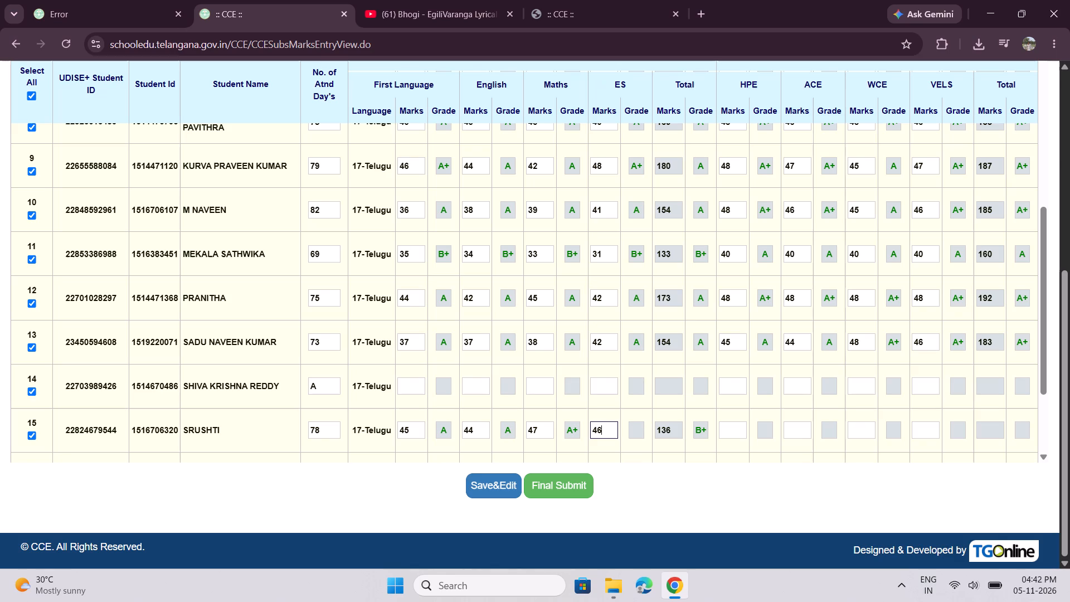
# Enter student 15's co-curricular marks as HPE 48, ACE 48, WCE 48 and VELS 48.
pyautogui.click(736, 430)
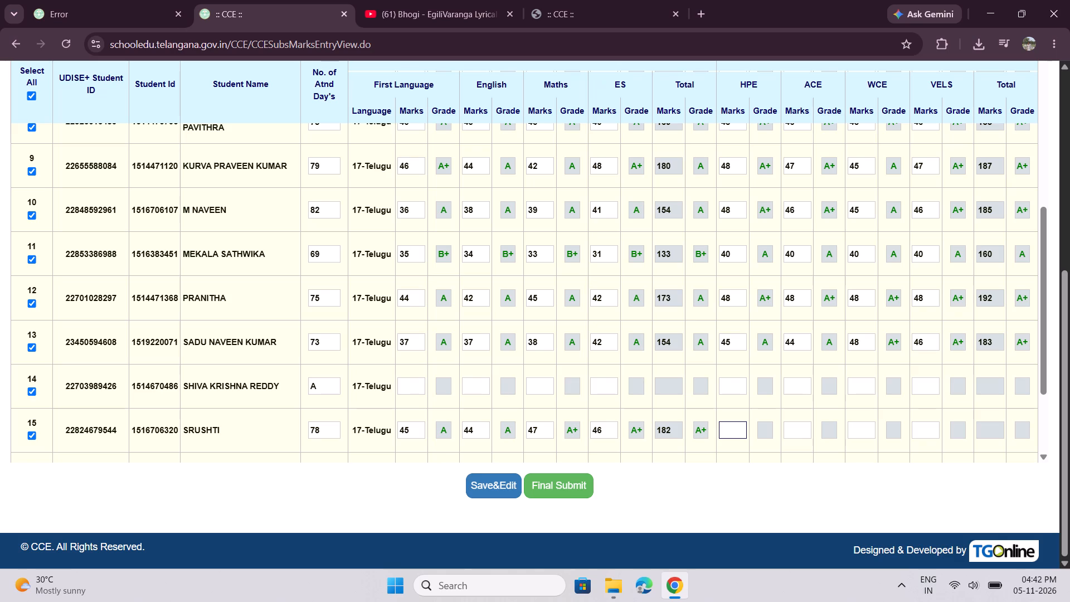
pyautogui.write('48')
pyautogui.click(808, 435)
pyautogui.write('48')
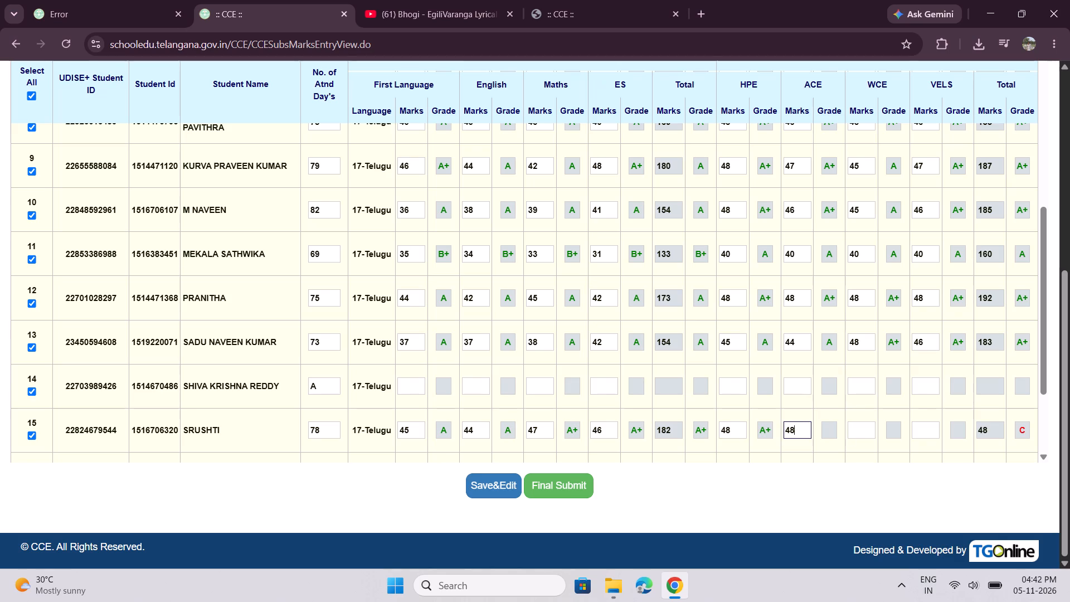
pyautogui.click(869, 431)
pyautogui.write('48')
pyautogui.click(923, 428)
pyautogui.write('48')
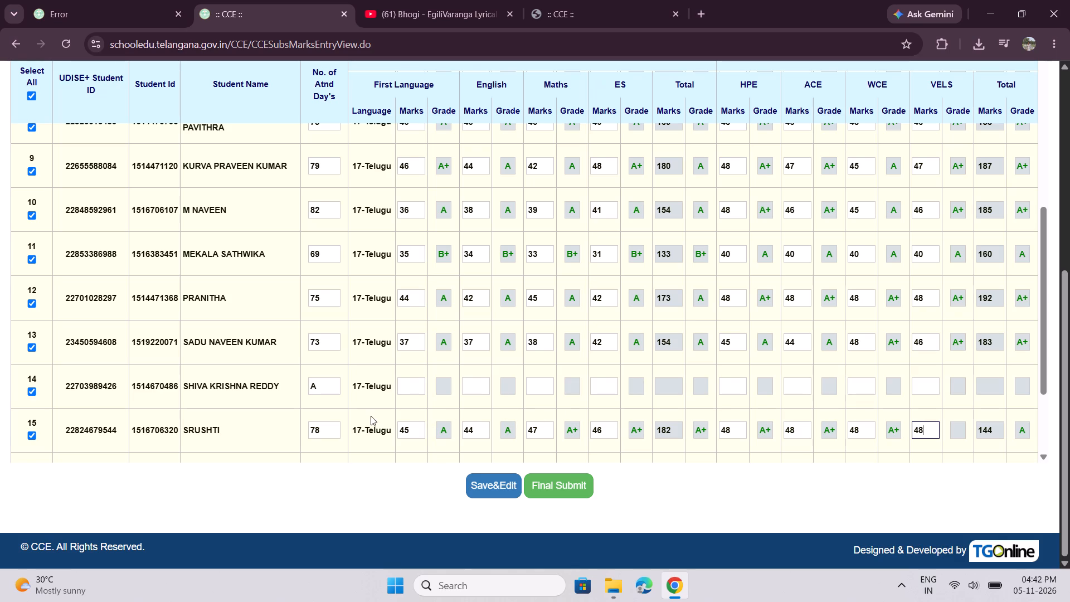
# Mark student 16 as absent with A in the attendance days.
pyautogui.click(315, 431)
pyautogui.click(320, 417)
pyautogui.press('Down')
pyautogui.press('Down')
pyautogui.press('Down')
pyautogui.press('Down')
pyautogui.press('Down')
pyautogui.press('Down')
pyautogui.press('Down')
pyautogui.press('Down')
pyautogui.press('Down')
pyautogui.press('Down')
pyautogui.press('Down')
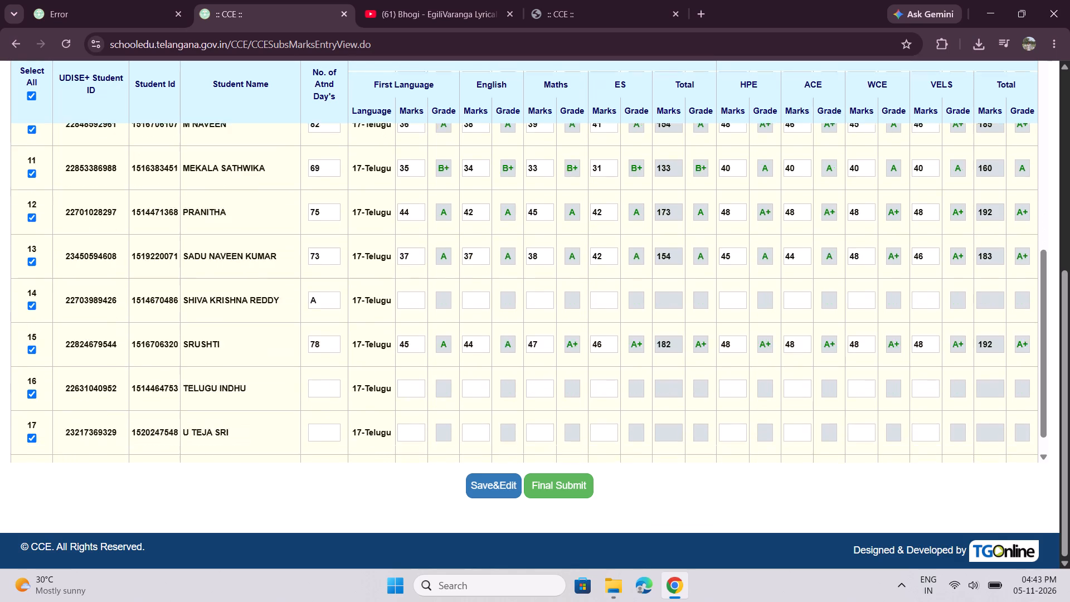
pyautogui.press('Down')
pyautogui.press('Down')
pyautogui.press('Down')
pyautogui.press('Down')
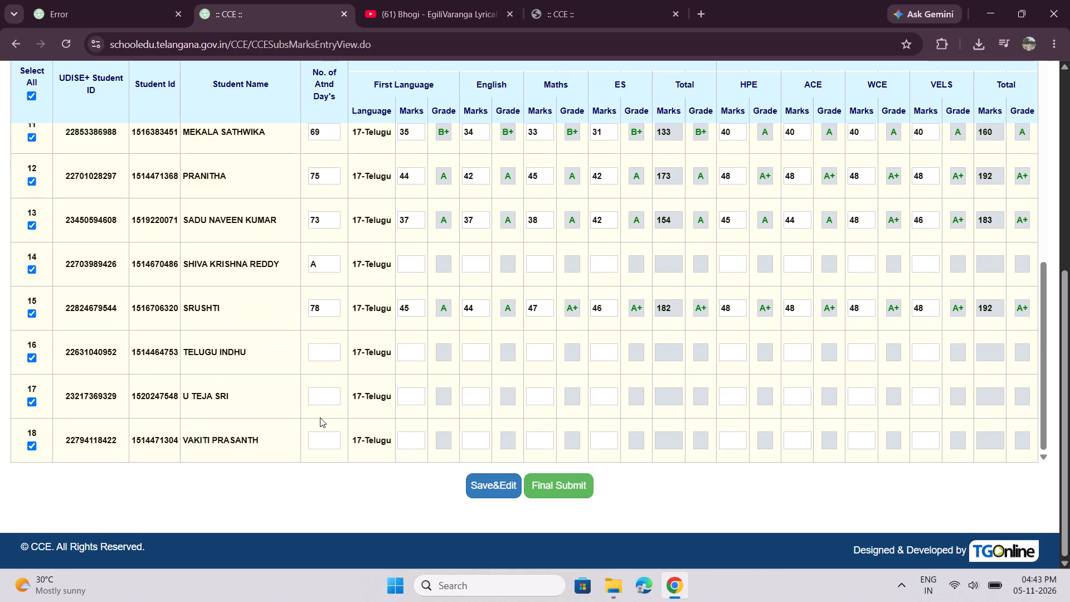
pyautogui.click(314, 352)
pyautogui.press('a')
# Enter 78 attendance days for student 17 and curricular marks of First Language 40, English 39, Maths 39 and ES 36.
pyautogui.click(319, 391)
pyautogui.write('78')
pyautogui.click(414, 395)
pyautogui.write('41')
pyautogui.press('BackSpace')
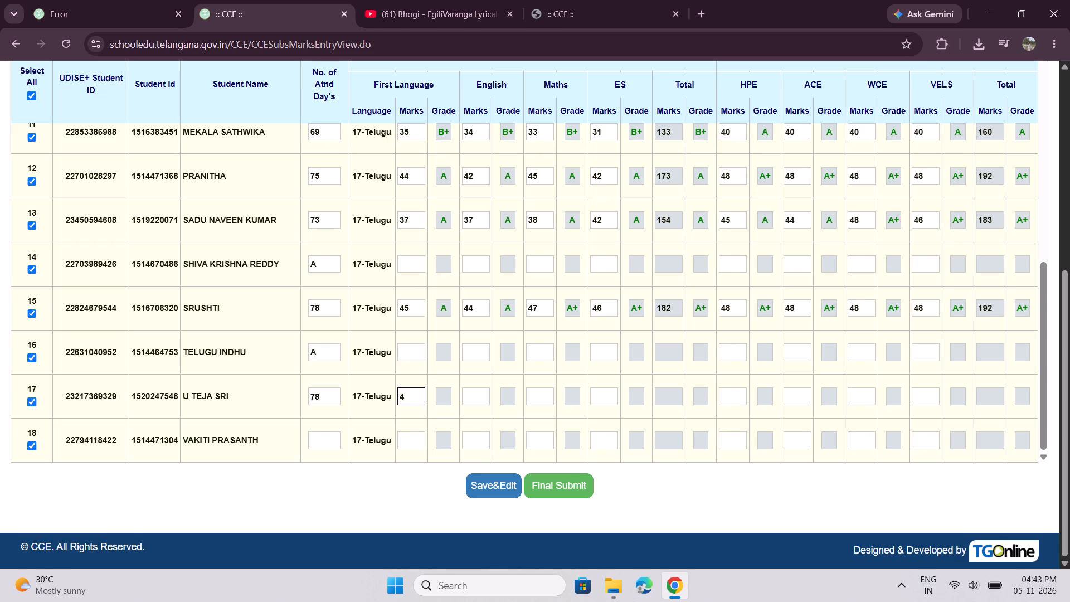
pyautogui.press('0')
pyautogui.click(461, 394)
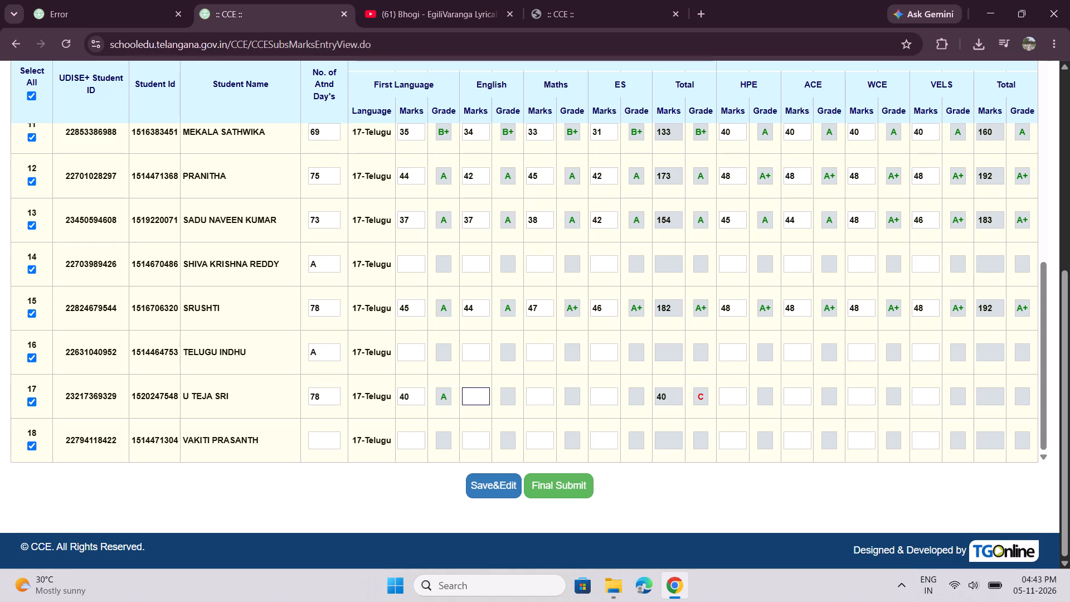
pyautogui.press('4')
pyautogui.press('BackSpace')
pyautogui.write('39')
pyautogui.click(536, 397)
pyautogui.write('39')
pyautogui.click(609, 401)
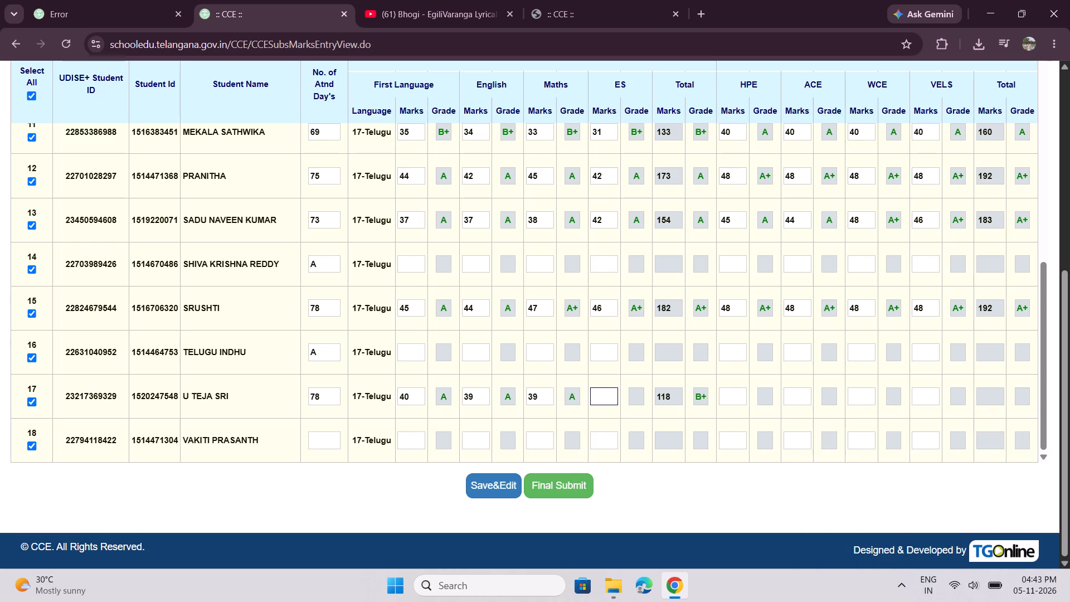
pyautogui.write('36')
# Change student 17's Maths mark to 36 and ES mark to 38, and recheck the curricular marks.
pyautogui.click(732, 396)
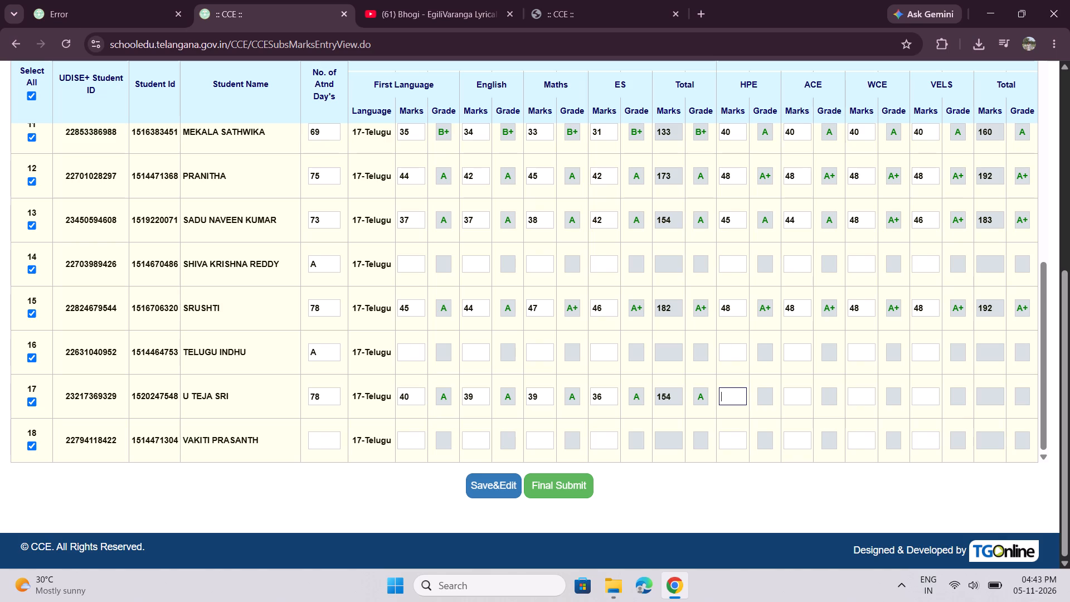
pyautogui.doubleClick(549, 395)
pyautogui.write('36')
pyautogui.doubleClick(602, 395)
pyautogui.write('38')
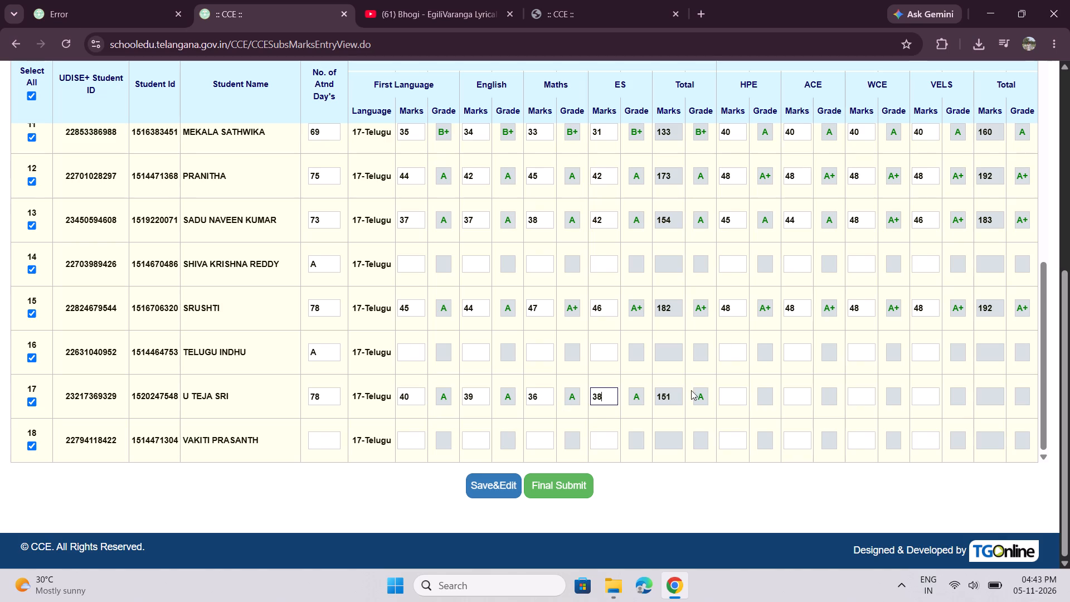
pyautogui.click(478, 394)
pyautogui.moveTo(478, 394); pyautogui.dragTo(533, 395)
pyautogui.click(533, 395)
pyautogui.moveTo(533, 395); pyautogui.dragTo(587, 397)
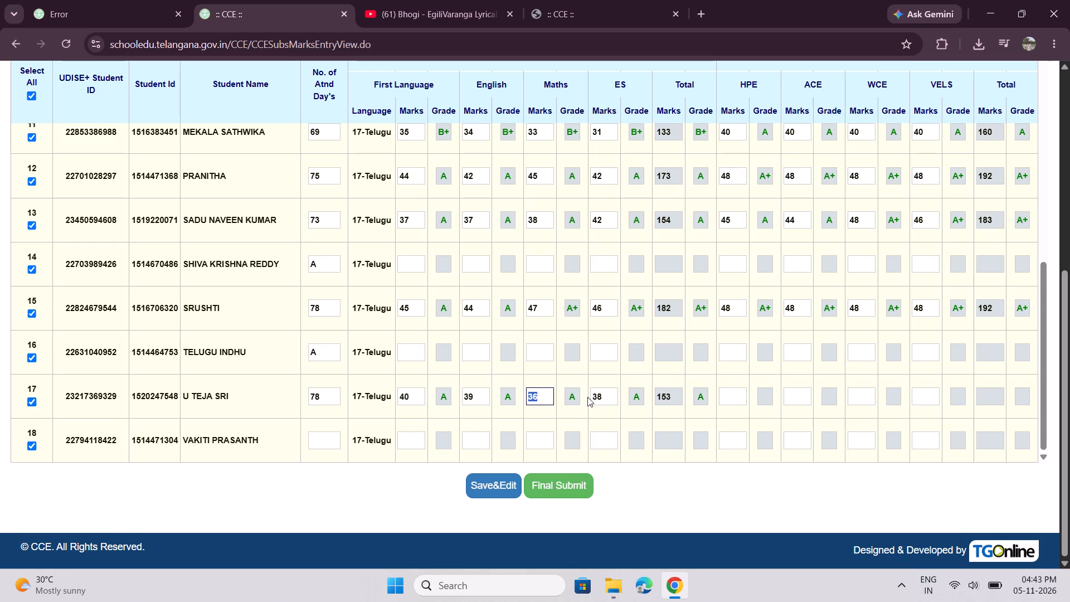
pyautogui.moveTo(587, 397); pyautogui.dragTo(597, 397)
pyautogui.doubleClick(597, 397)
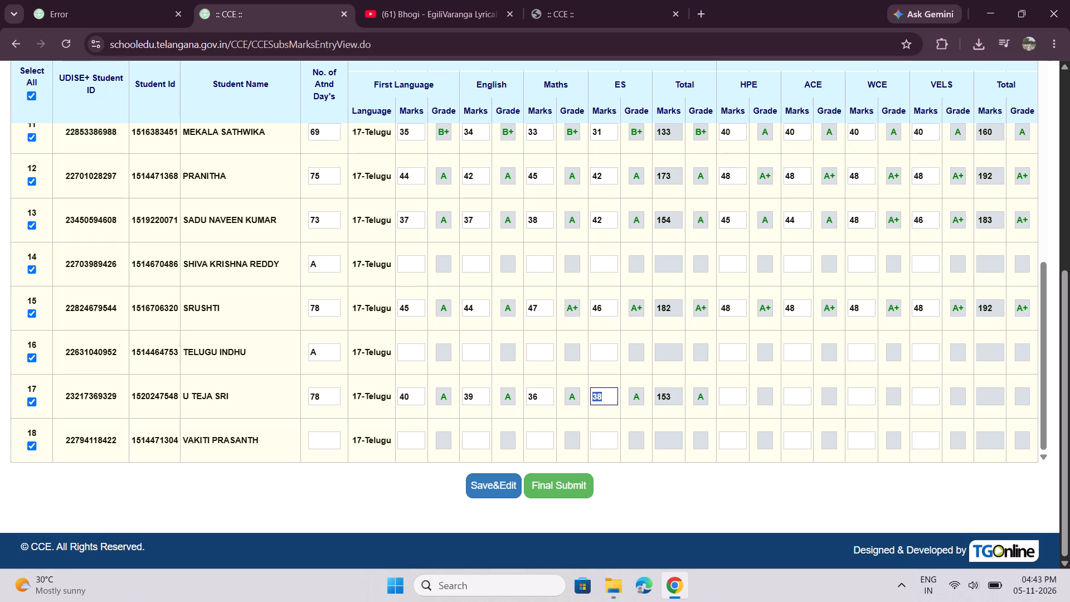
# Enter student 17's co-curricular marks as HPE 48, ACE 48, WCE 46 and VELS 48.
pyautogui.click(719, 397)
pyautogui.write('48')
pyautogui.click(794, 397)
pyautogui.press('4')
pyautogui.press('8')
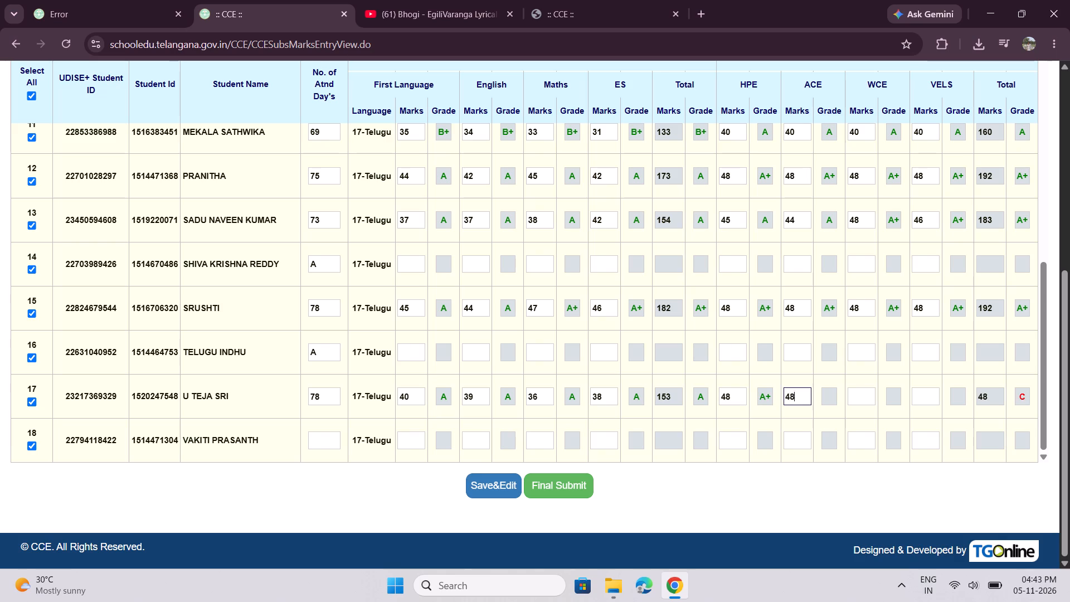
pyautogui.click(859, 400)
pyautogui.write('46')
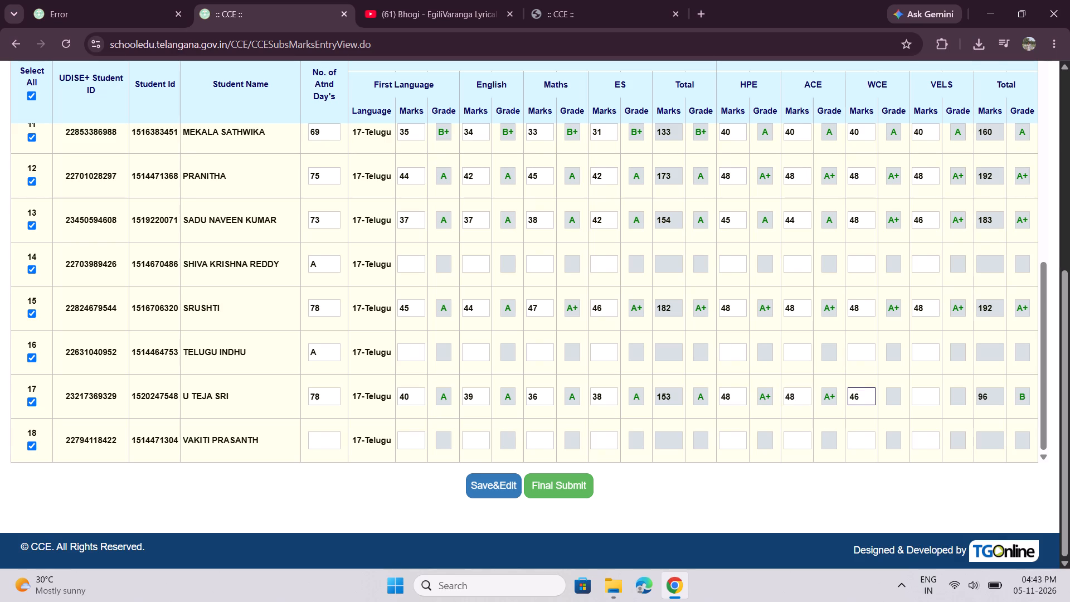
pyautogui.click(919, 397)
pyautogui.write('48')
# Change student 17's ACE mark to 47.
pyautogui.doubleClick(802, 399)
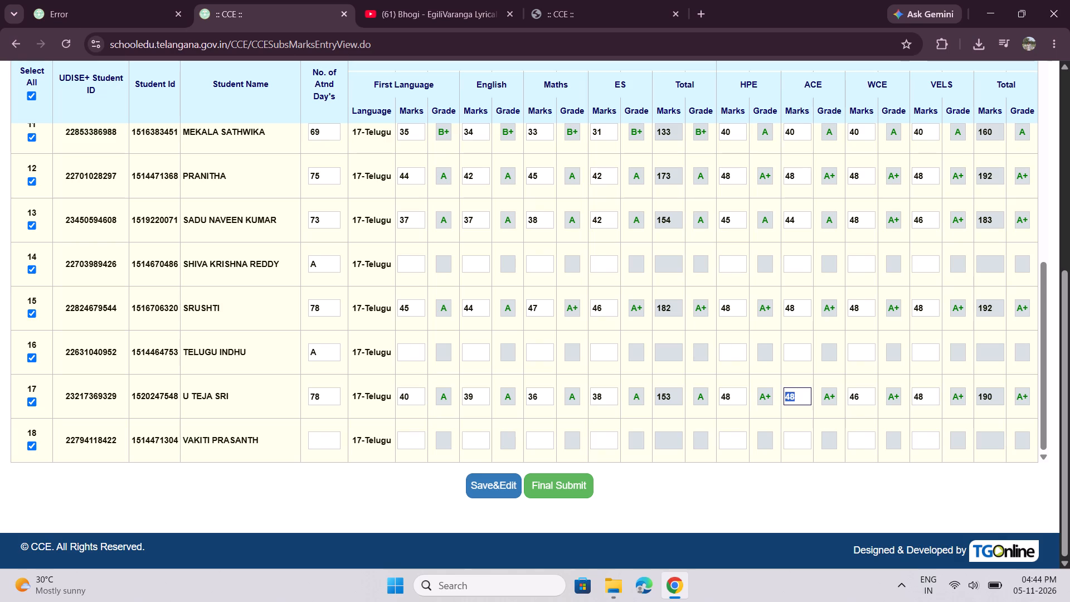
pyautogui.press('7')
pyautogui.press('BackSpace')
pyautogui.write('47')
pyautogui.click(316, 441)
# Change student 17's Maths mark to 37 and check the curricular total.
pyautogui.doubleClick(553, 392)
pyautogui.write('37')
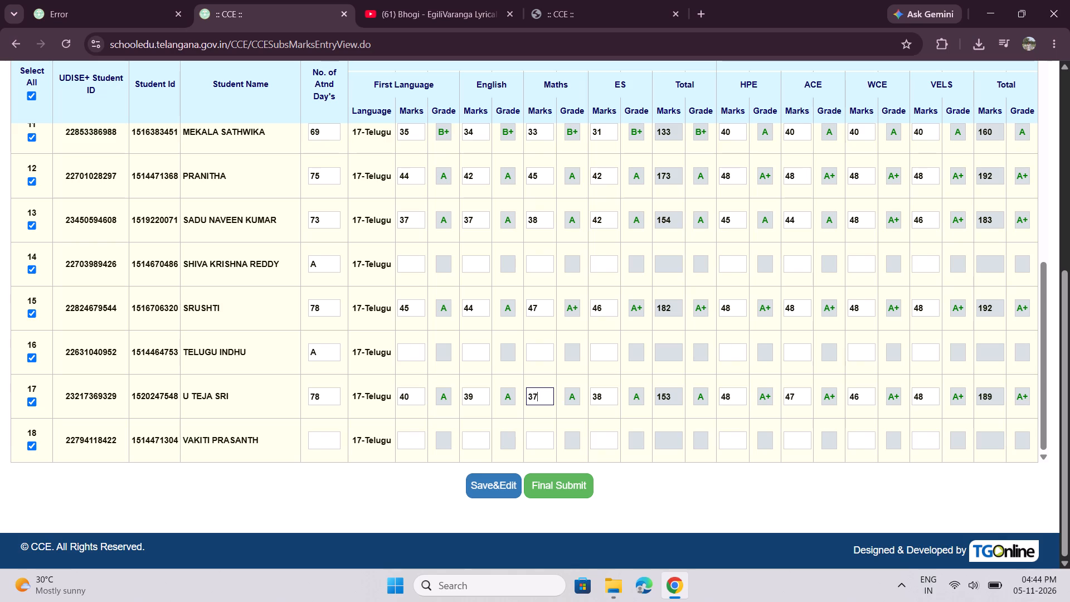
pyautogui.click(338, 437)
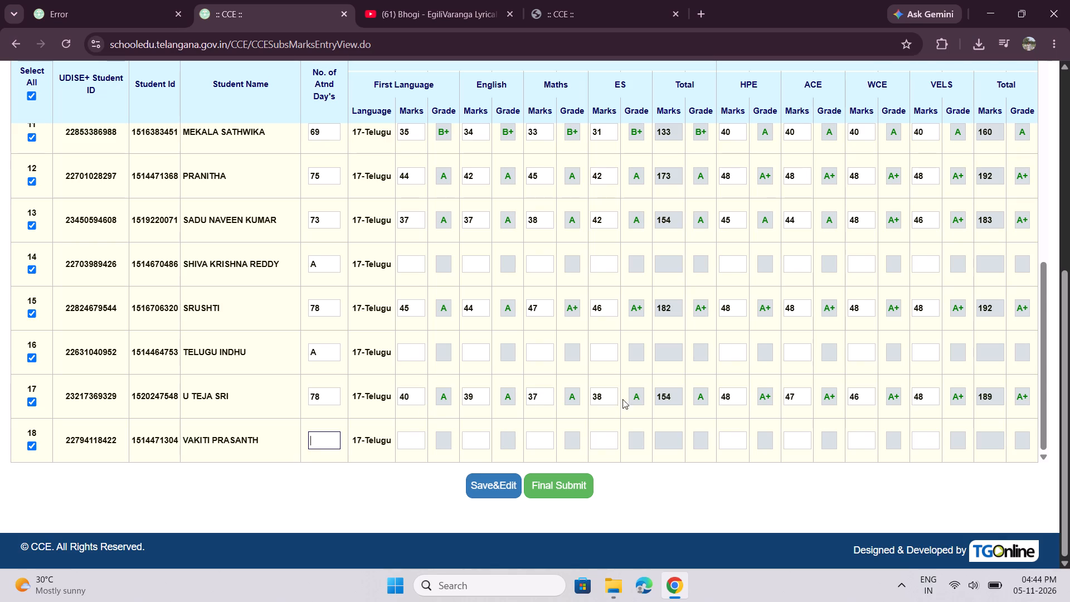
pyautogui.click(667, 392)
# Set student 17's Maths mark to 38 and check the co-curricular total.
pyautogui.doubleClick(548, 396)
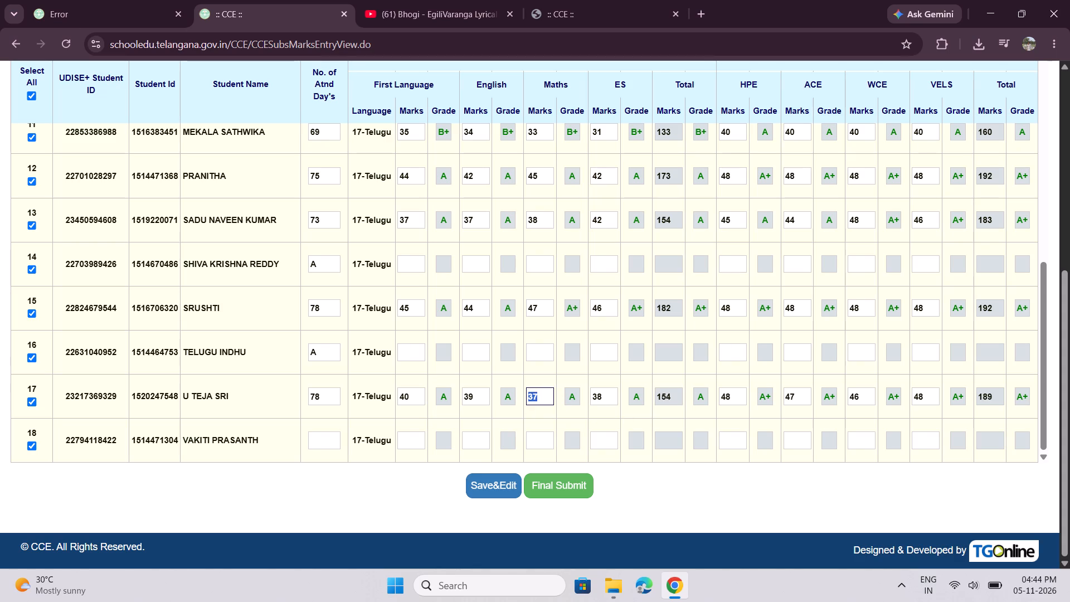
pyautogui.write('38')
pyautogui.click(436, 455)
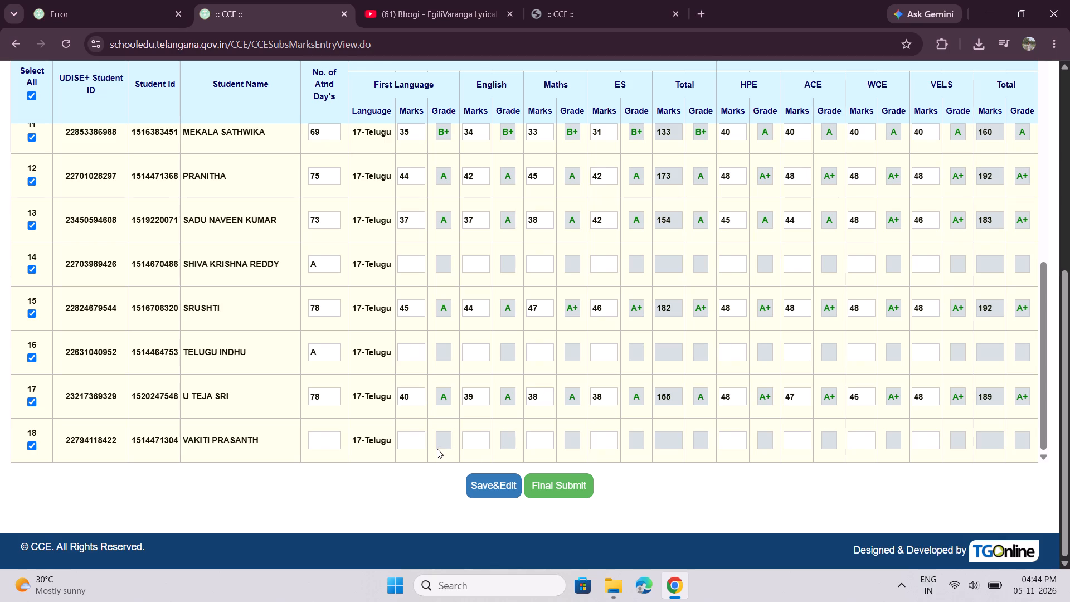
pyautogui.click(437, 449)
pyautogui.click(983, 394)
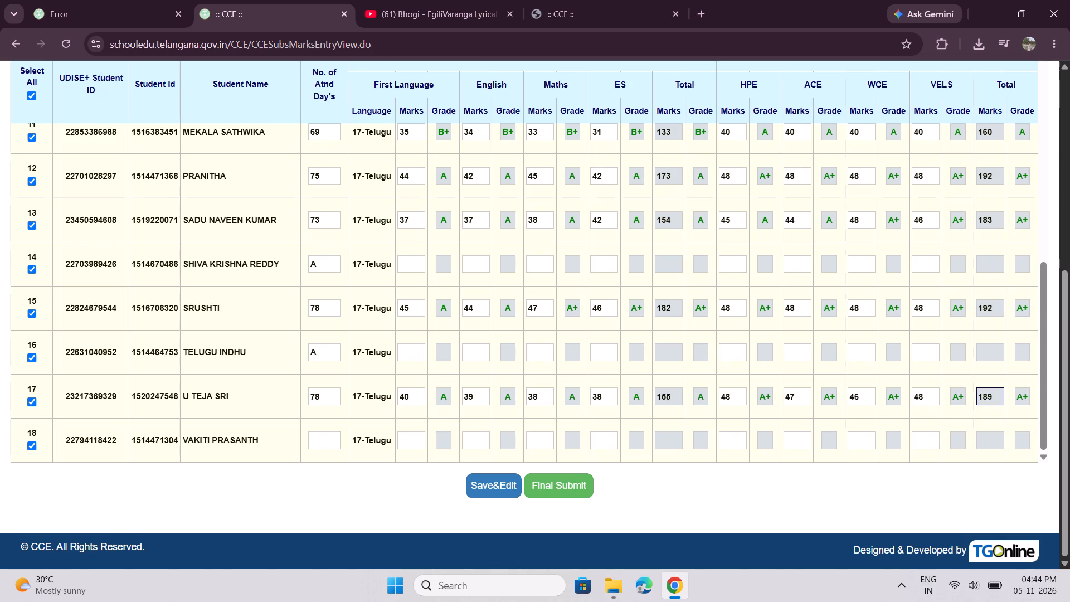
pyautogui.moveTo(983, 394); pyautogui.dragTo(879, 415)
pyautogui.click(879, 415)
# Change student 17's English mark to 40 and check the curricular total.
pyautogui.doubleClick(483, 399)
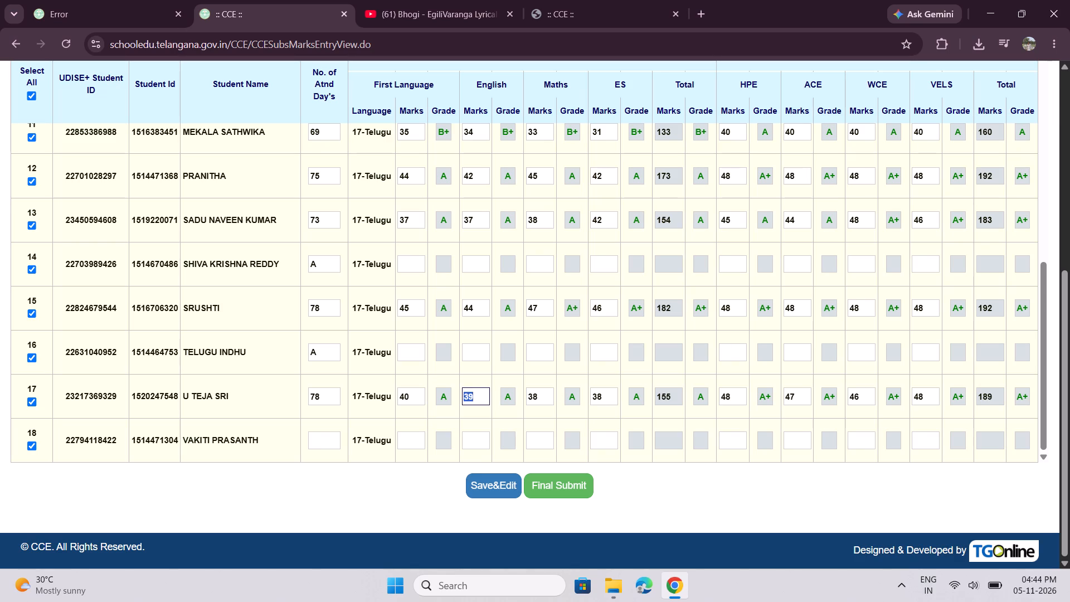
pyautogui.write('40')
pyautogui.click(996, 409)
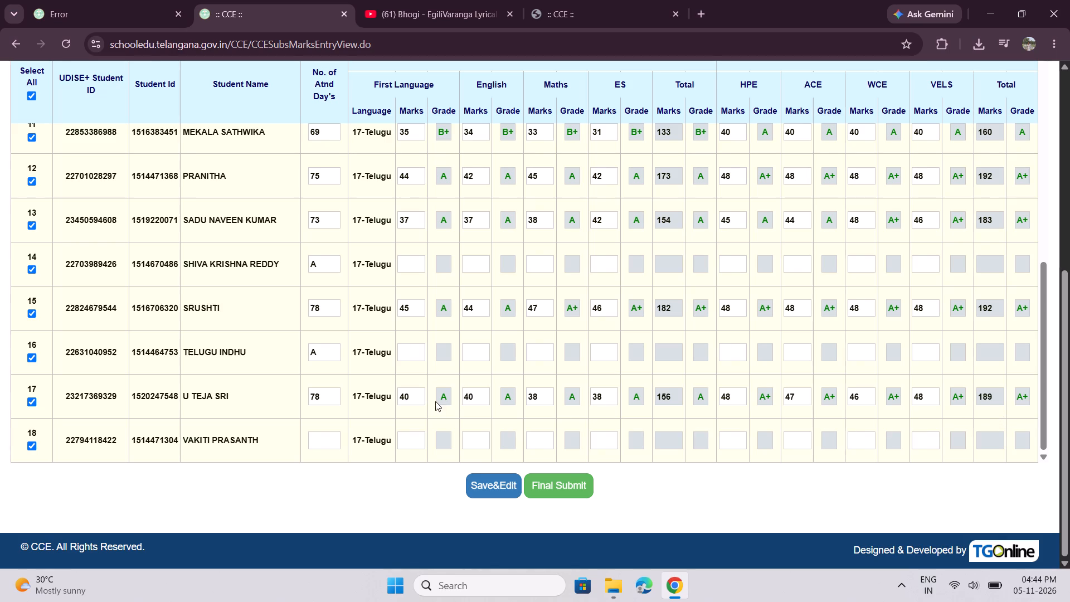
# Set student 17's English mark to 39, Maths to 36 and WCE to 47.
pyautogui.doubleClick(476, 395)
pyautogui.write('39')
pyautogui.doubleClick(535, 396)
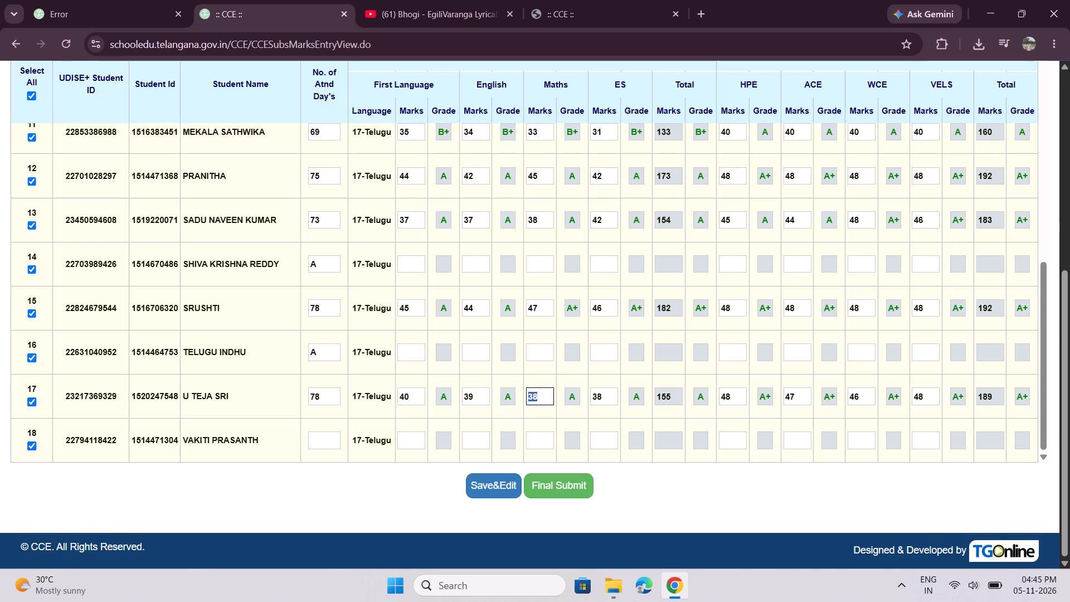
pyautogui.write('36')
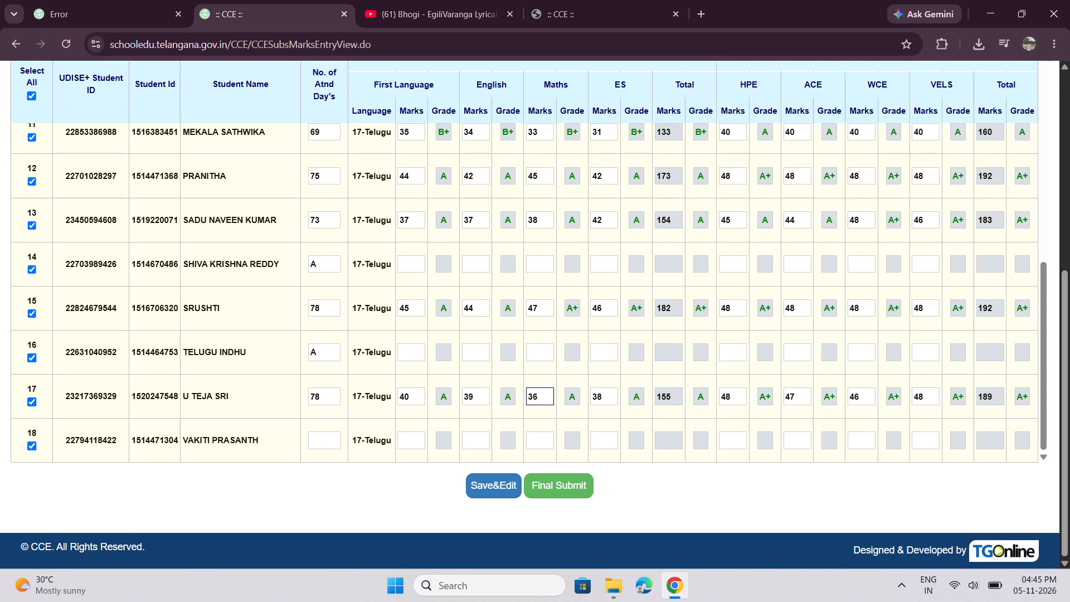
pyautogui.doubleClick(863, 399)
pyautogui.write('47')
pyautogui.click(424, 465)
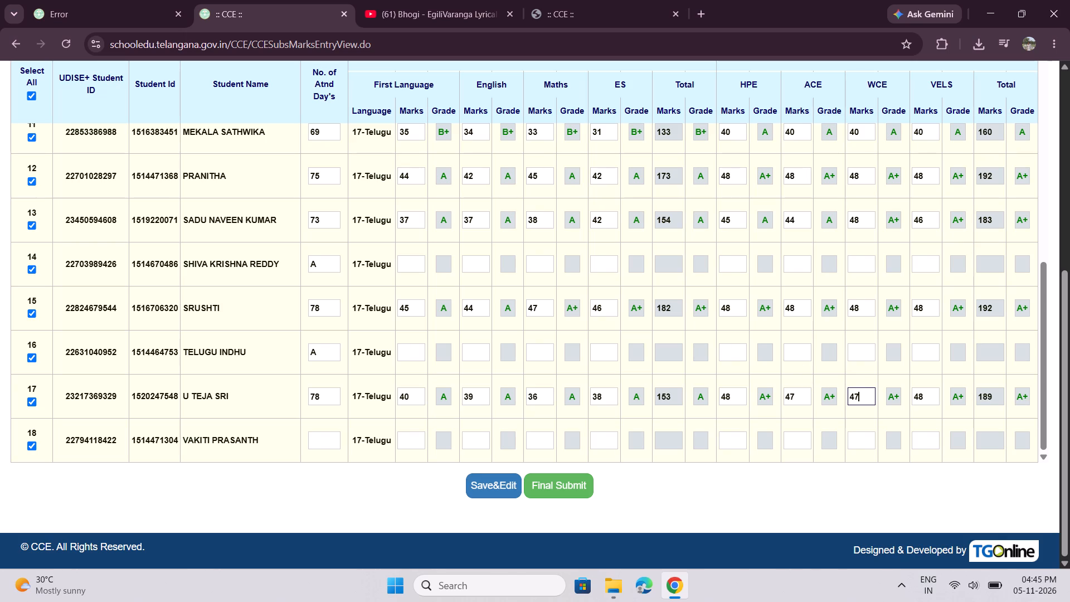
# Enter student 18's attendance as 78 days and marks as First Language 36, English 41, Maths 38 and ES 38.
pyautogui.click(323, 440)
pyautogui.write('78')
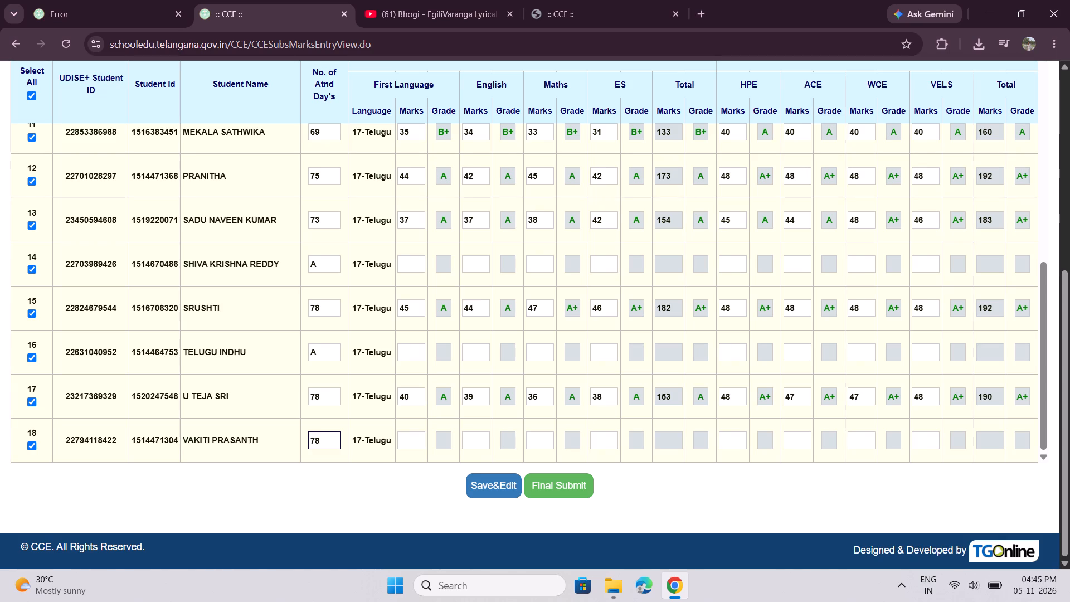
pyautogui.click(412, 441)
pyautogui.write('36')
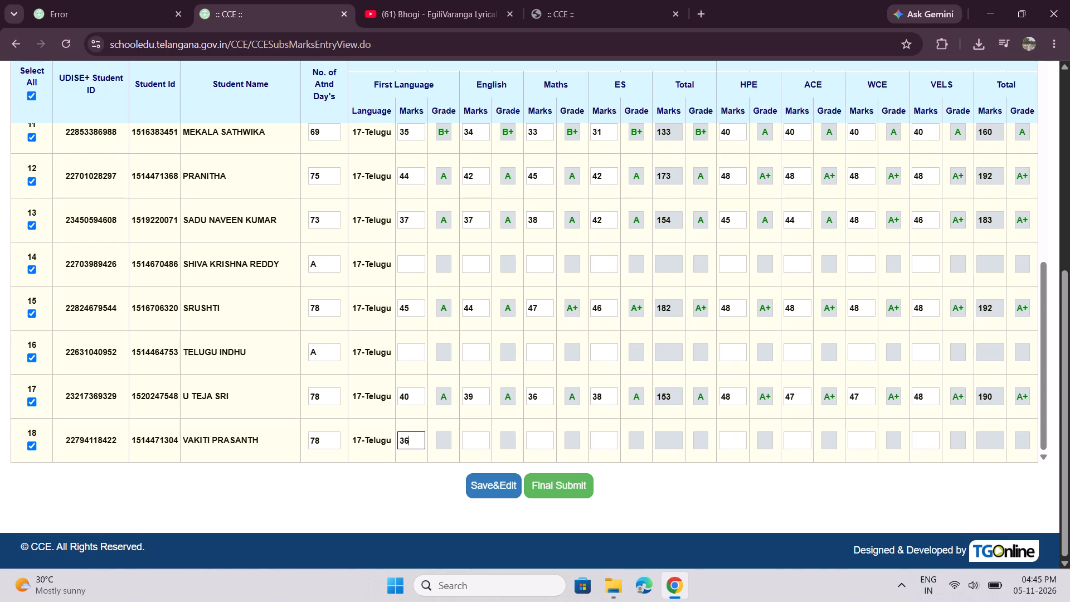
pyautogui.click(476, 441)
pyautogui.write('41')
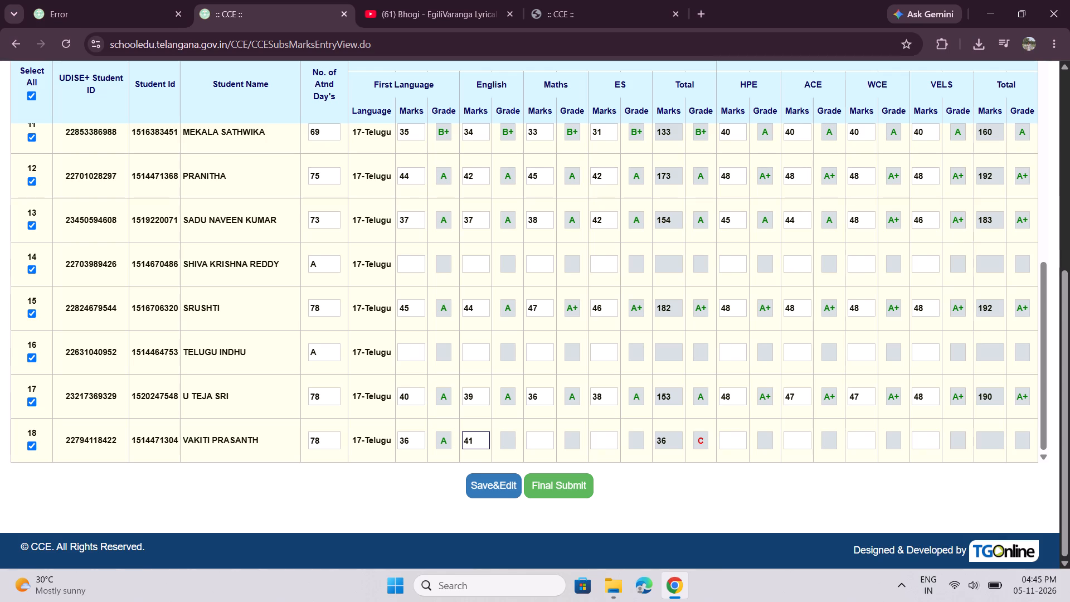
pyautogui.click(535, 443)
pyautogui.write('38')
pyautogui.click(603, 443)
pyautogui.write('38')
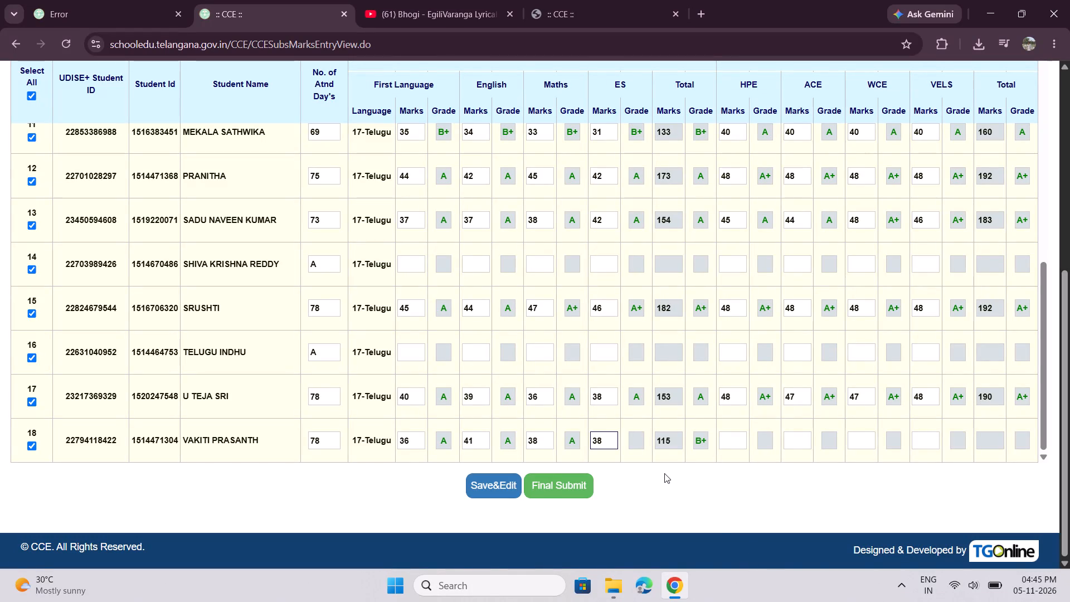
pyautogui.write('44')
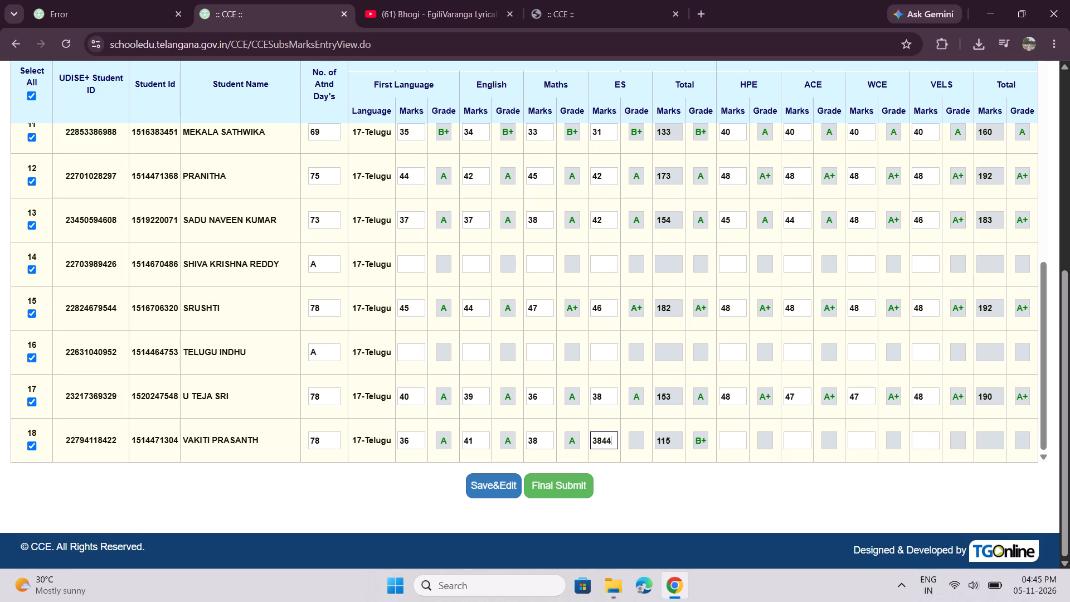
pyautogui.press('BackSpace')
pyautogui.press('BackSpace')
# Enter student 18's co-curricular marks as HPE 48, ACE 48, WCE 48 and VELS 48.
pyautogui.click(728, 444)
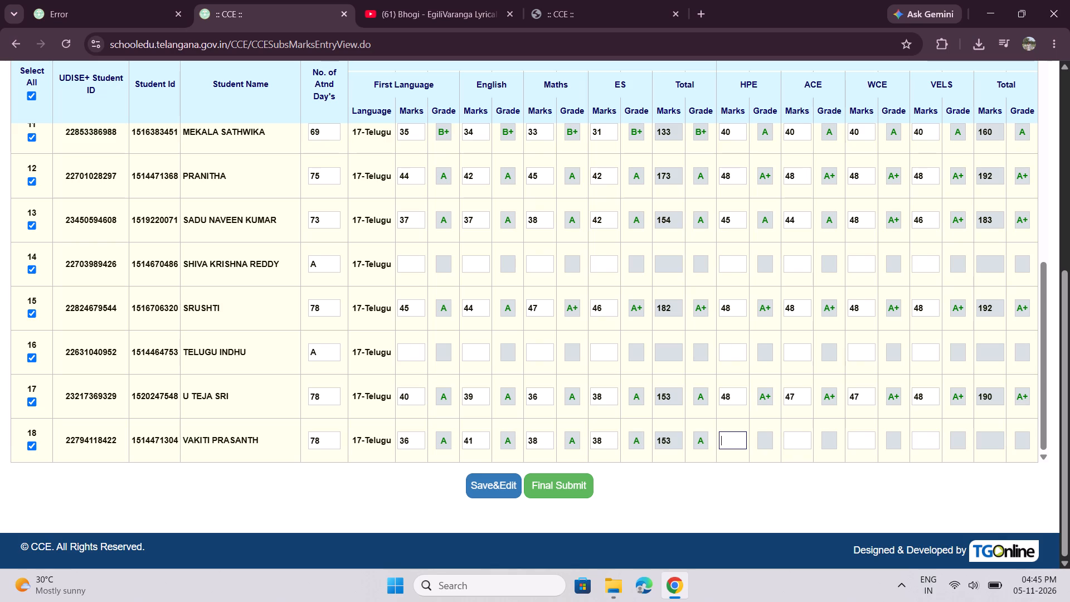
pyautogui.write('48')
pyautogui.click(800, 443)
pyautogui.write('48')
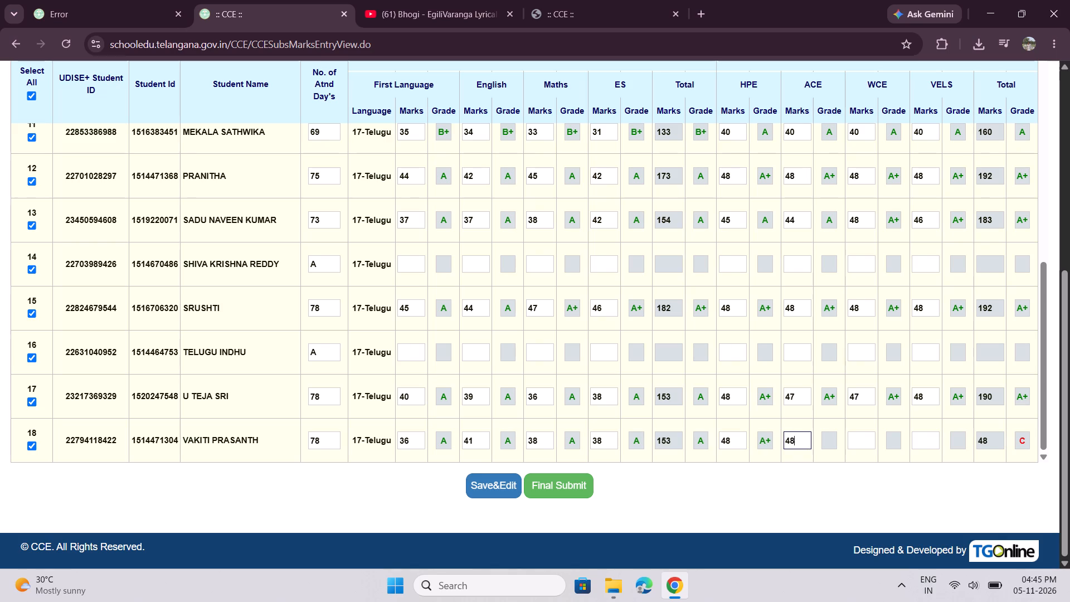
pyautogui.click(864, 440)
pyautogui.write('48')
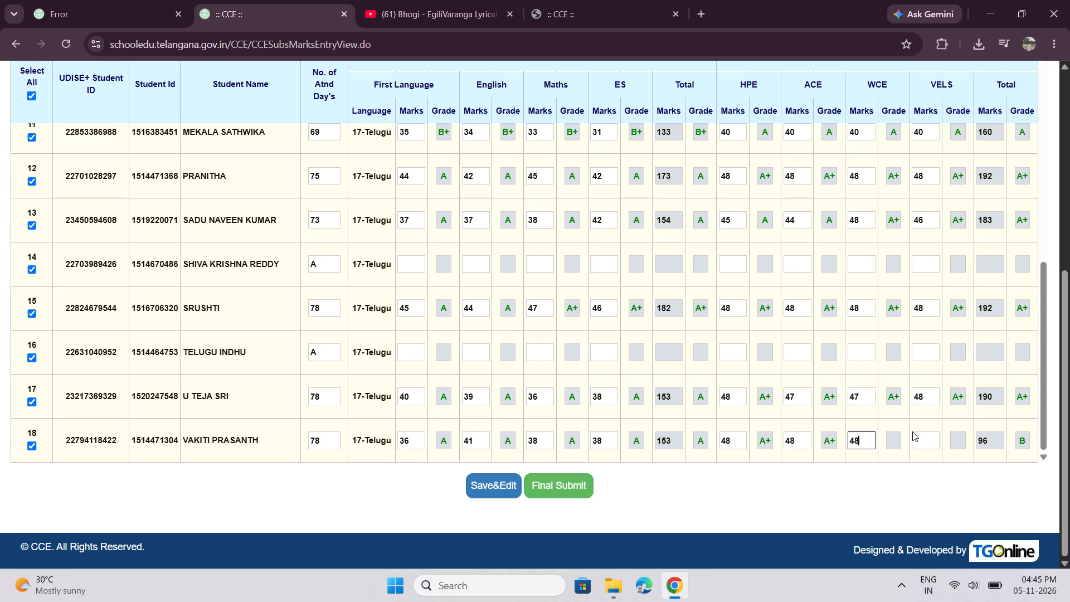
pyautogui.click(918, 438)
pyautogui.write('48')
# Mark absent student 14 as A in First Language, English, Maths and ES.
pyautogui.click(411, 269)
pyautogui.press('a')
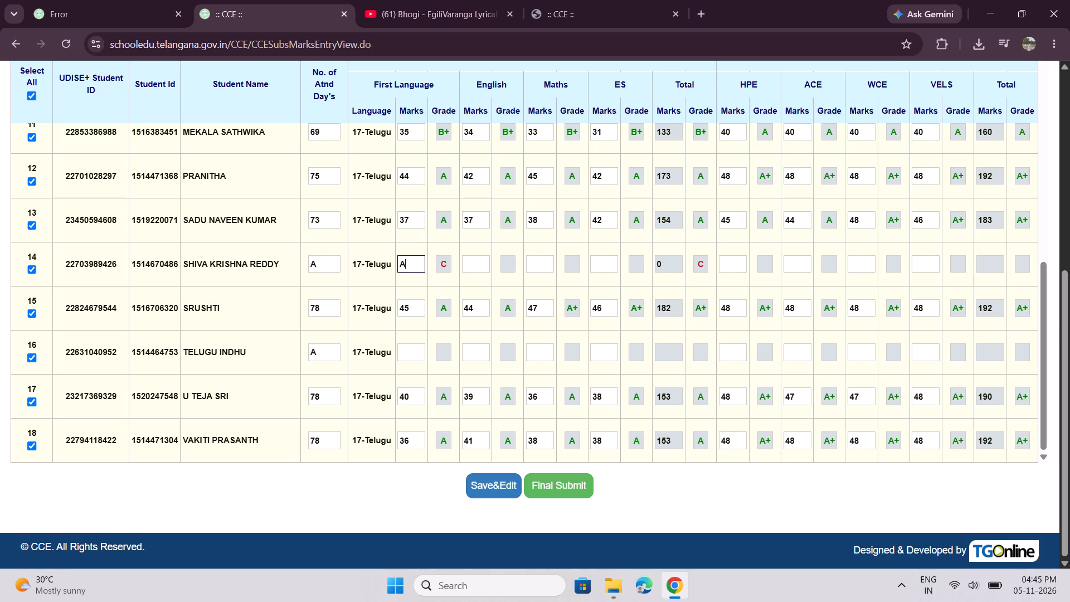
pyautogui.click(476, 265)
pyautogui.press('a')
pyautogui.click(537, 263)
pyautogui.press('a')
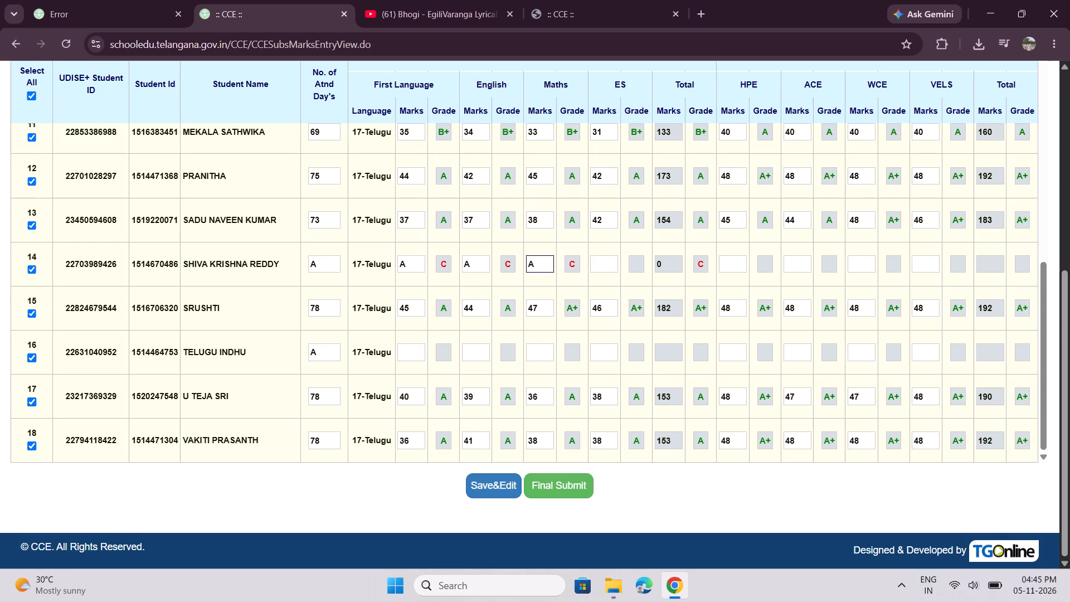
pyautogui.press('a')
pyautogui.click(597, 260)
pyautogui.press('a')
# Mark absent student 14 as A in HPE, ACE, WCE and VELS.
pyautogui.click(731, 261)
pyautogui.press('a')
pyautogui.press('a')
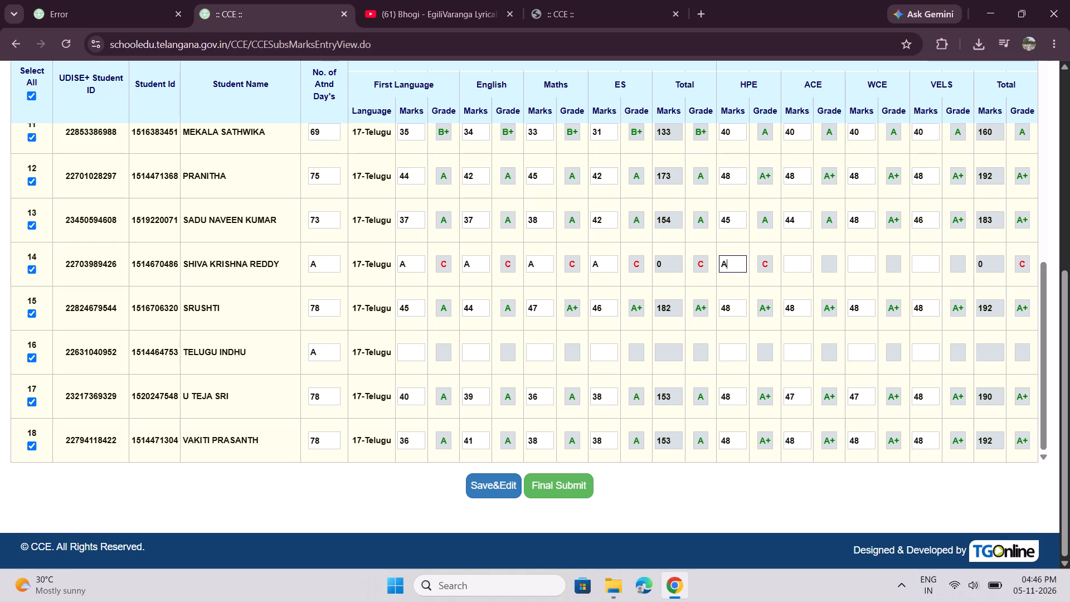
pyautogui.click(801, 271)
pyautogui.press('a')
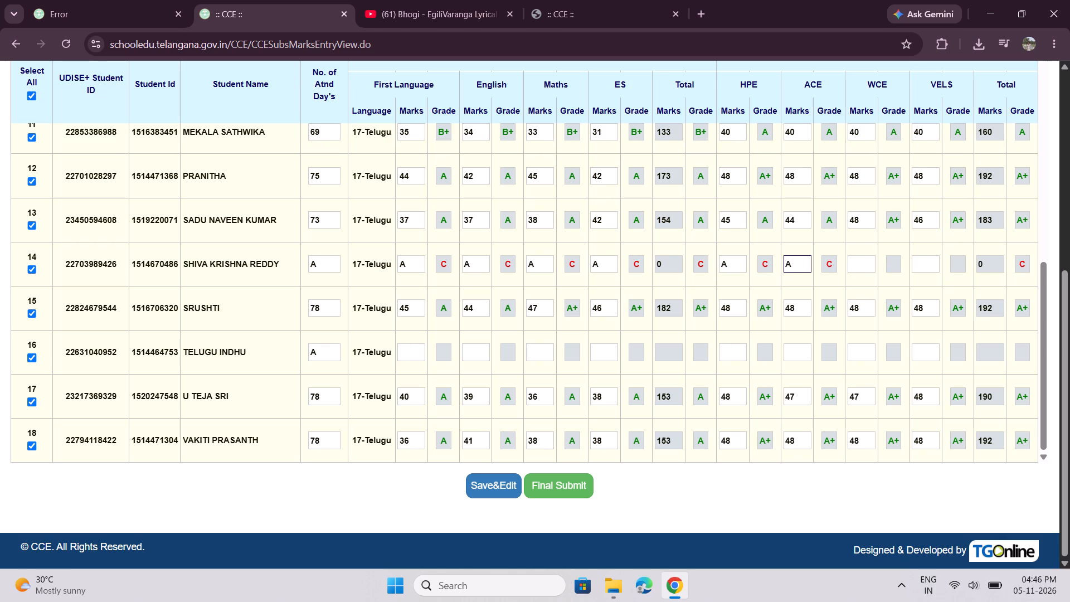
pyautogui.moveTo(862, 275); pyautogui.dragTo(860, 266)
pyautogui.click(860, 266)
pyautogui.press('a')
pyautogui.click(930, 263)
pyautogui.press('a')
# Mark absent student 16 as A in First Language, English, Maths and ES.
pyautogui.click(405, 349)
pyautogui.press('a')
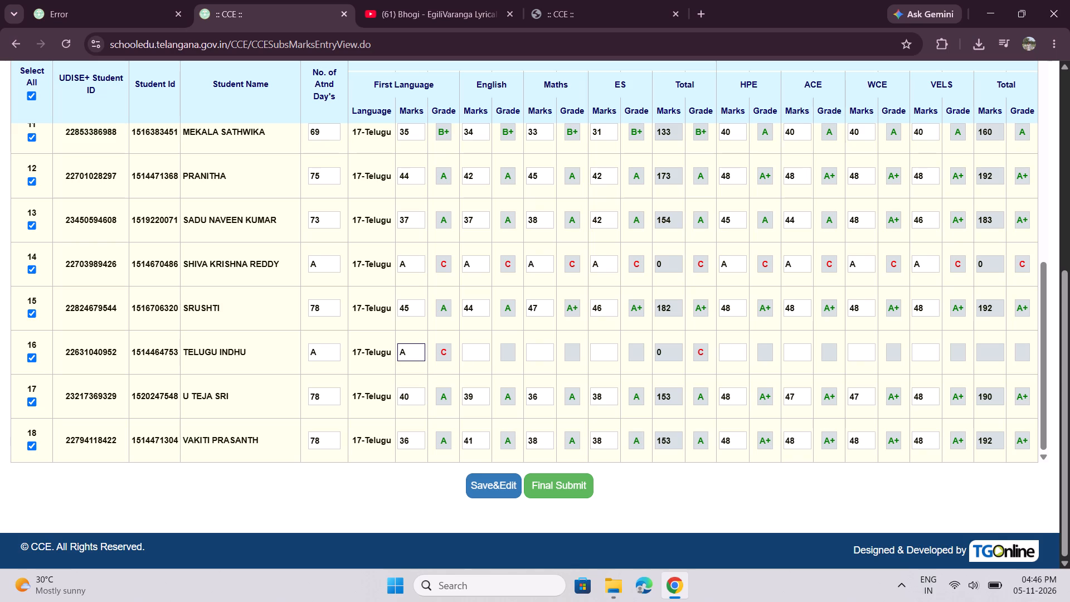
pyautogui.click(466, 353)
pyautogui.press('a')
pyautogui.click(535, 351)
pyautogui.press('a')
pyautogui.click(609, 352)
pyautogui.press('a')
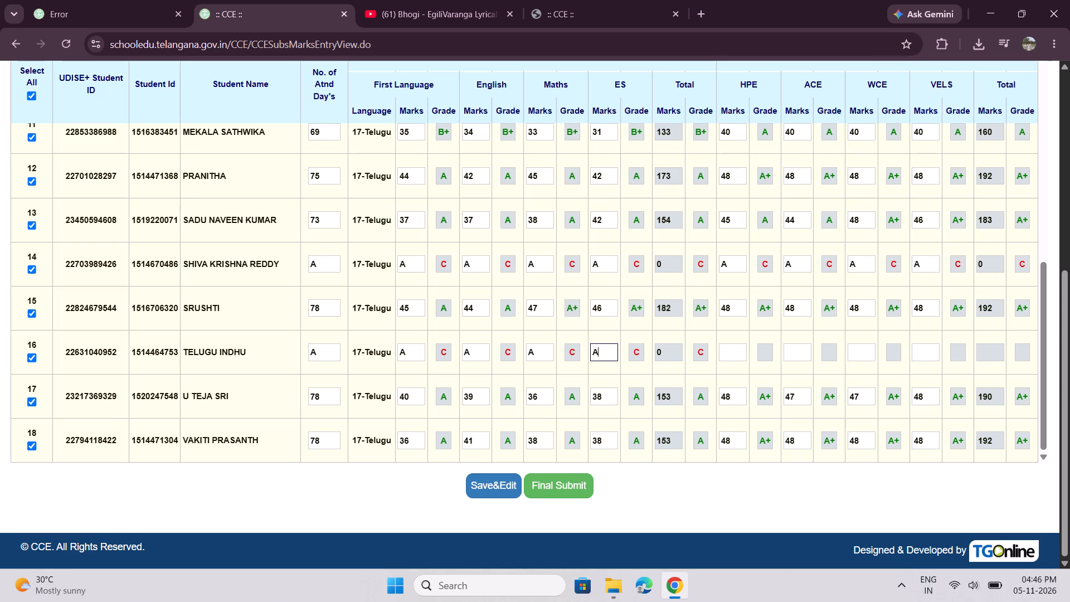
# Mark absent student 16 as A in HPE, ACE, WCE and VELS.
pyautogui.click(719, 355)
pyautogui.press('a')
pyautogui.click(800, 356)
pyautogui.press('a')
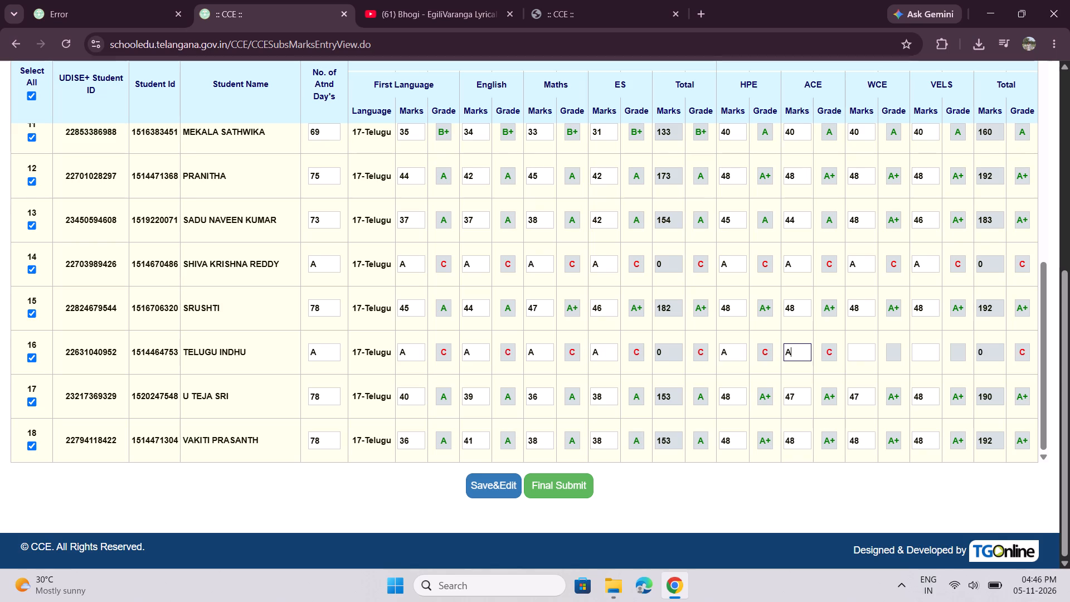
pyautogui.click(857, 359)
pyautogui.press('a')
pyautogui.click(931, 352)
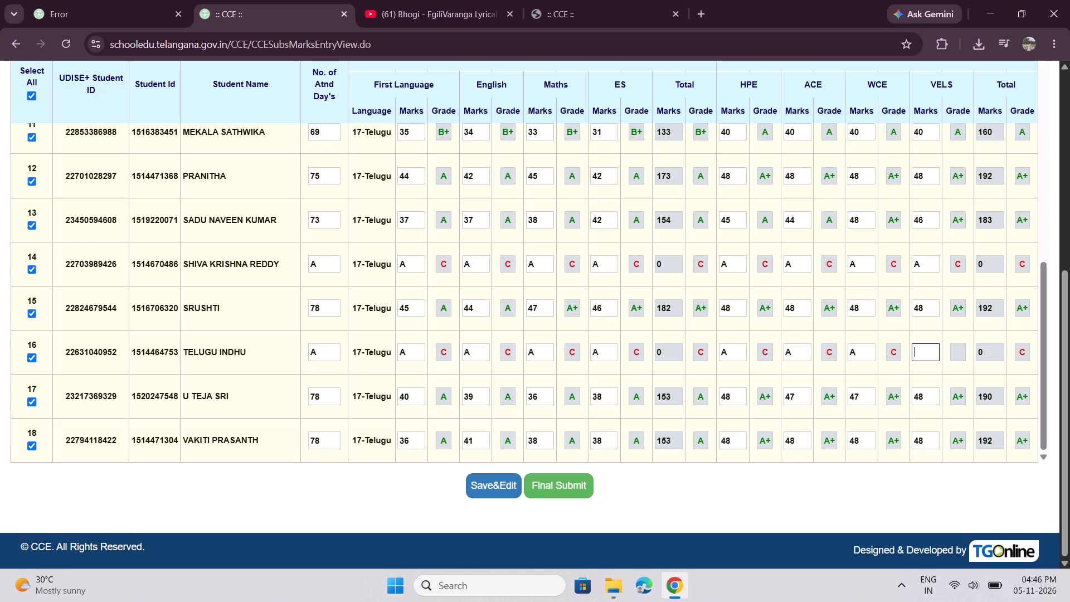
pyautogui.press('a')
# Review the attendance and marks entered for the students in the earlier rows of the form.
pyautogui.click(294, 277)
pyautogui.press('Up')
pyautogui.press('Up')
pyautogui.press('Up')
pyautogui.press('Up')
pyautogui.press('Up')
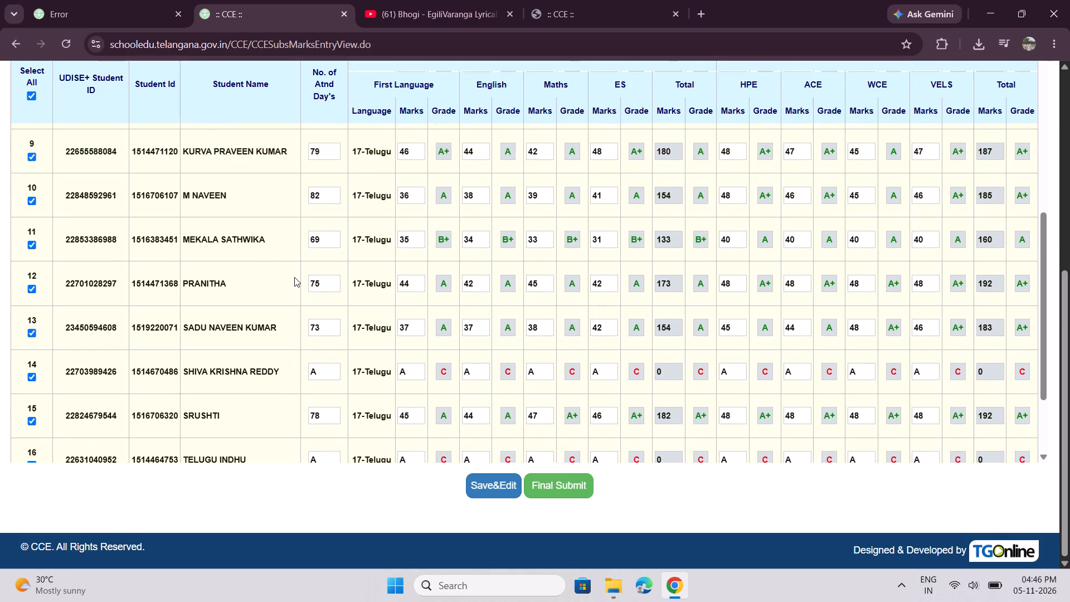
pyautogui.press('Up')
pyautogui.press('Up')
pyautogui.press('Up')
pyautogui.press('Up')
pyautogui.press('Up')
pyautogui.press('Up')
pyautogui.press('Up')
pyautogui.press('Up')
pyautogui.press('Up')
pyautogui.press('Up')
pyautogui.press('Up')
pyautogui.press('Up')
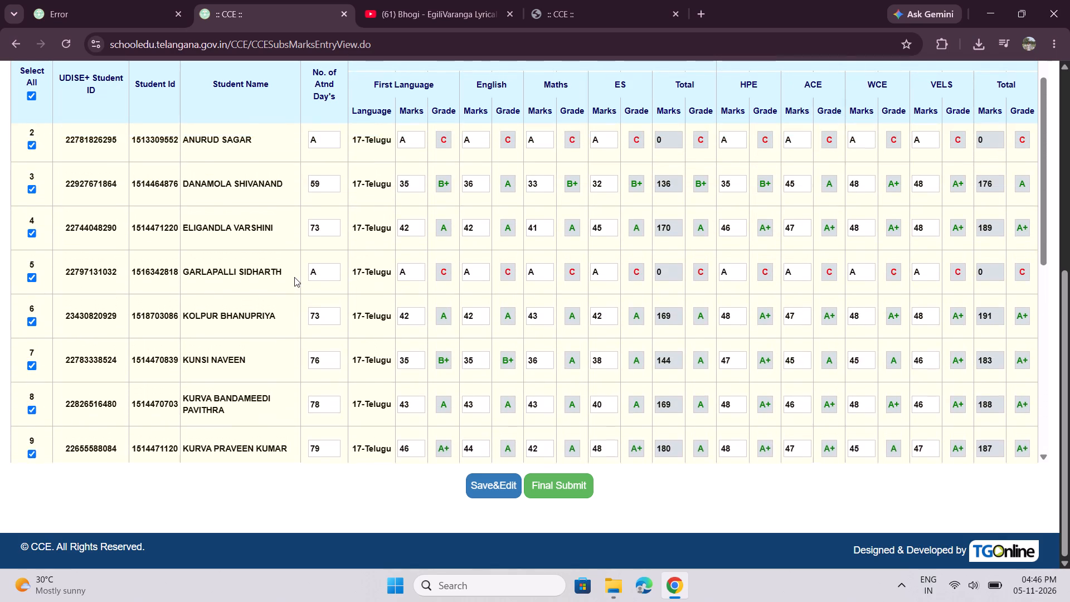
# Submit the attendance and marks of all selected students as final, agreeing that no further editing is possible.
pyautogui.press('Up')
pyautogui.press('Up')
pyautogui.press('Up')
pyautogui.press('Up')
pyautogui.press('Up')
pyautogui.press('Up')
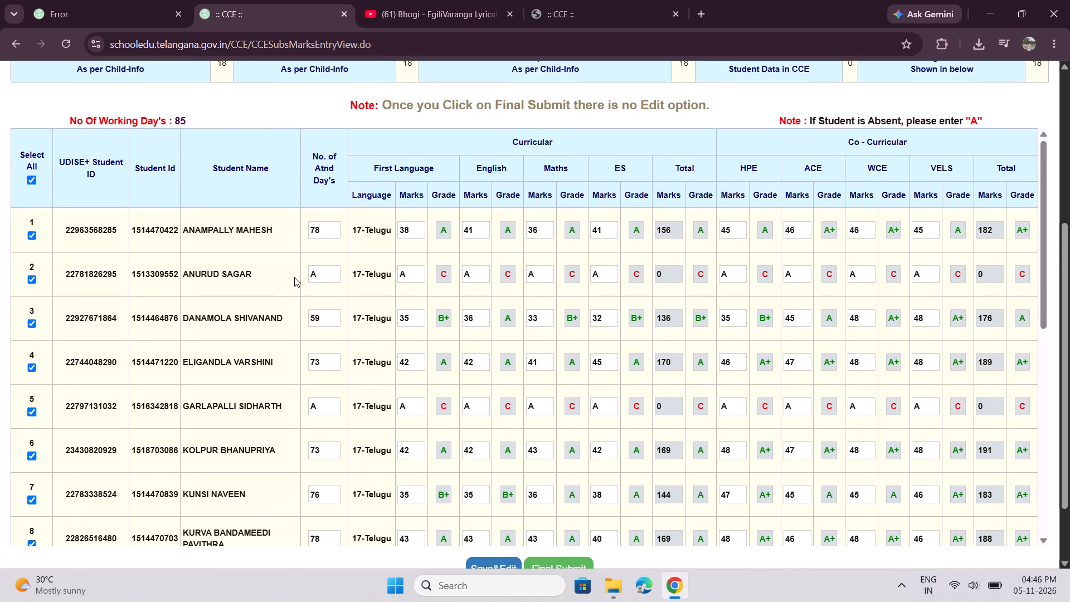
pyautogui.click(547, 561)
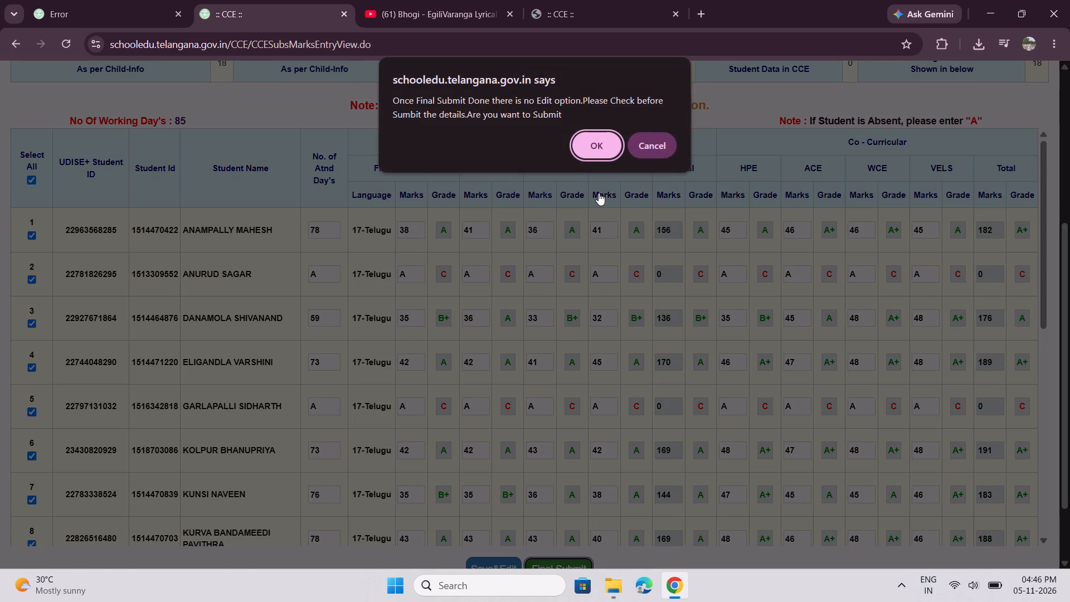
pyautogui.click(588, 144)
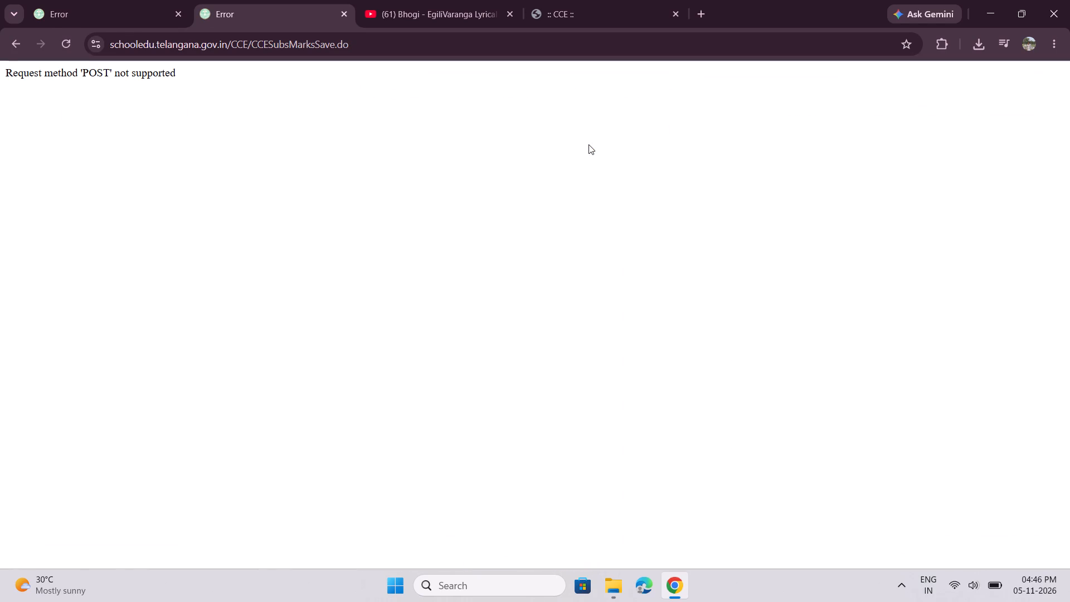
# Close the YouTube page and the page left by the marks submission.
pyautogui.click(512, 13)
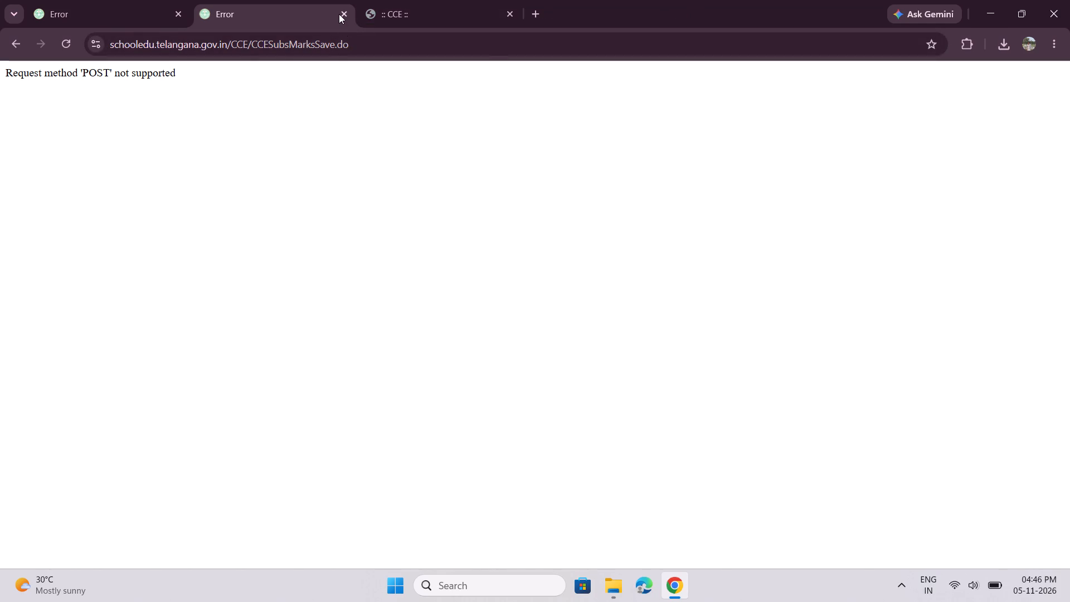
pyautogui.click(339, 14)
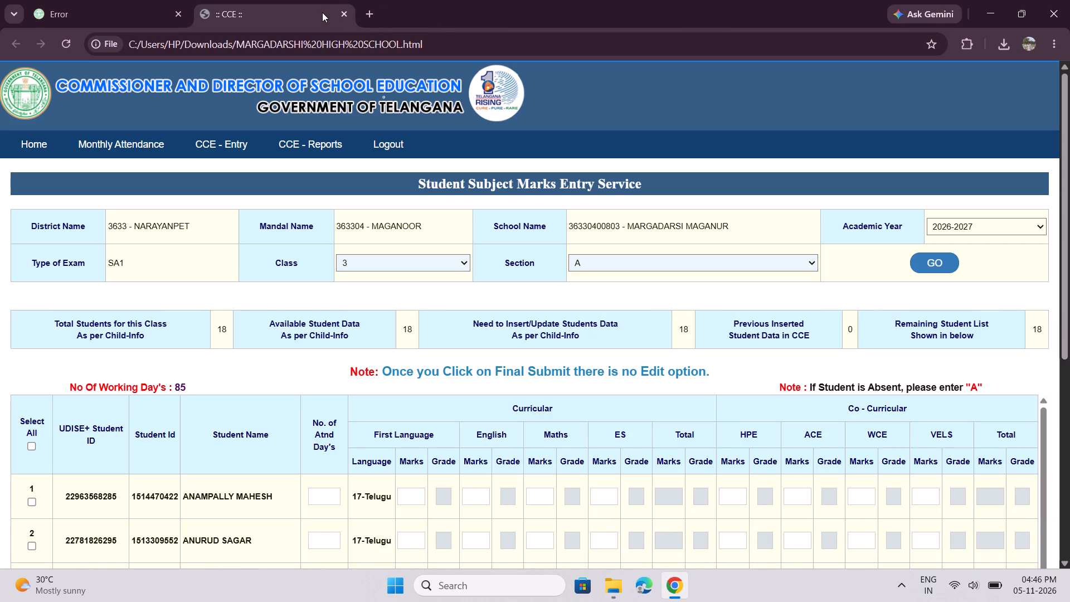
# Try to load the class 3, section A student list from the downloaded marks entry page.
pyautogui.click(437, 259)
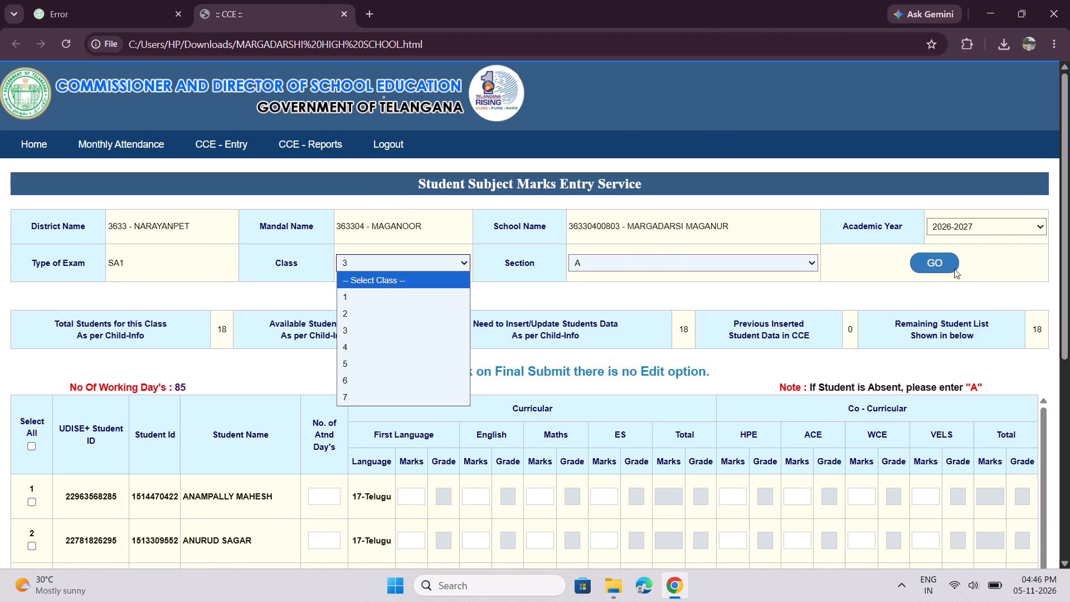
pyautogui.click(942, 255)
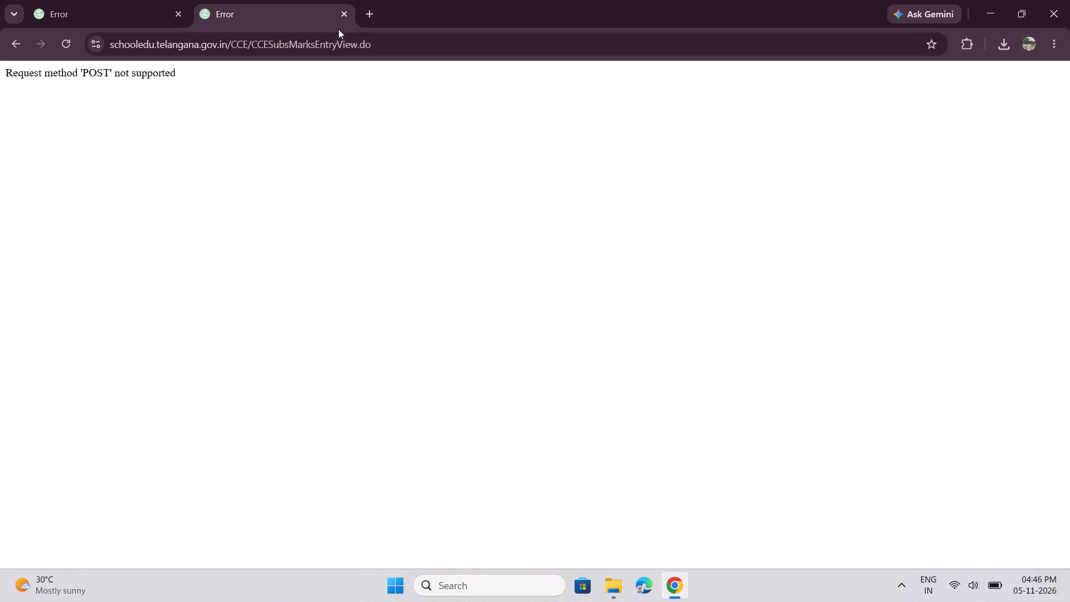
# Close the remaining browser pages and the File Explorer window to return to the desktop.
pyautogui.click(341, 15)
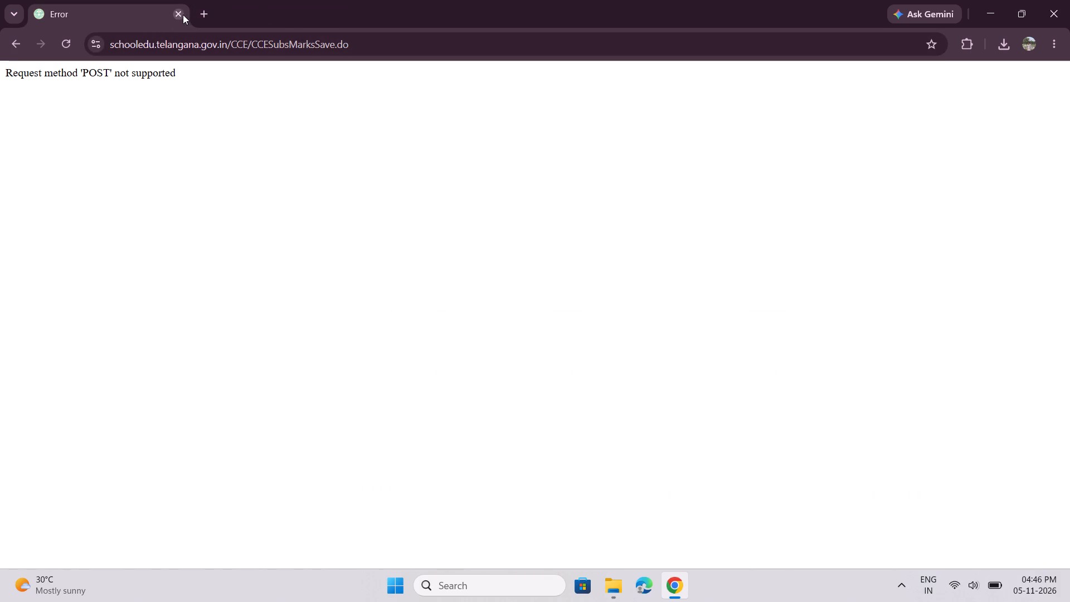
pyautogui.click(179, 13)
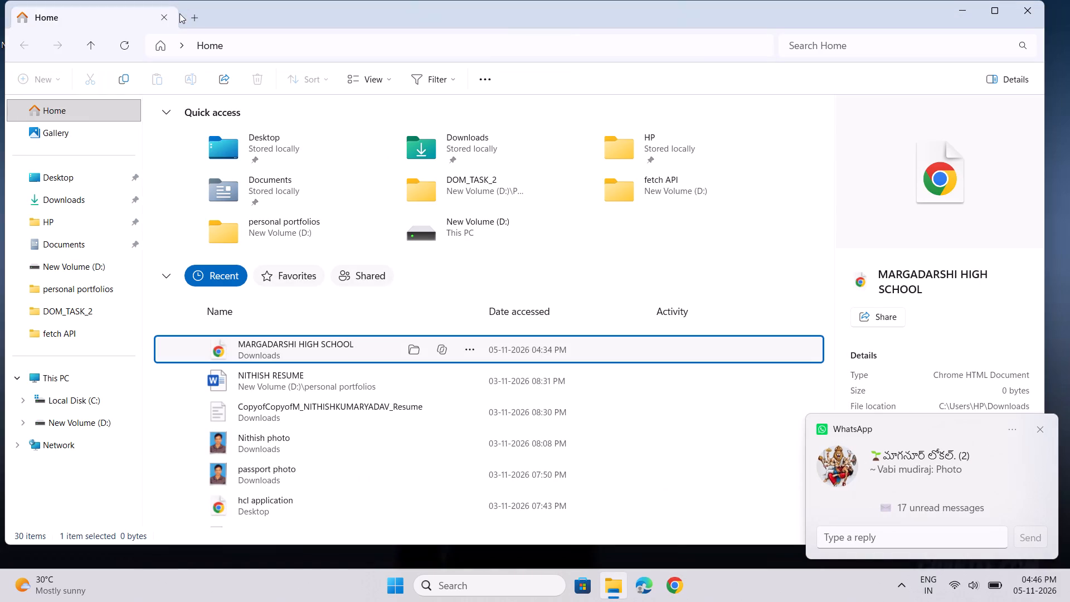
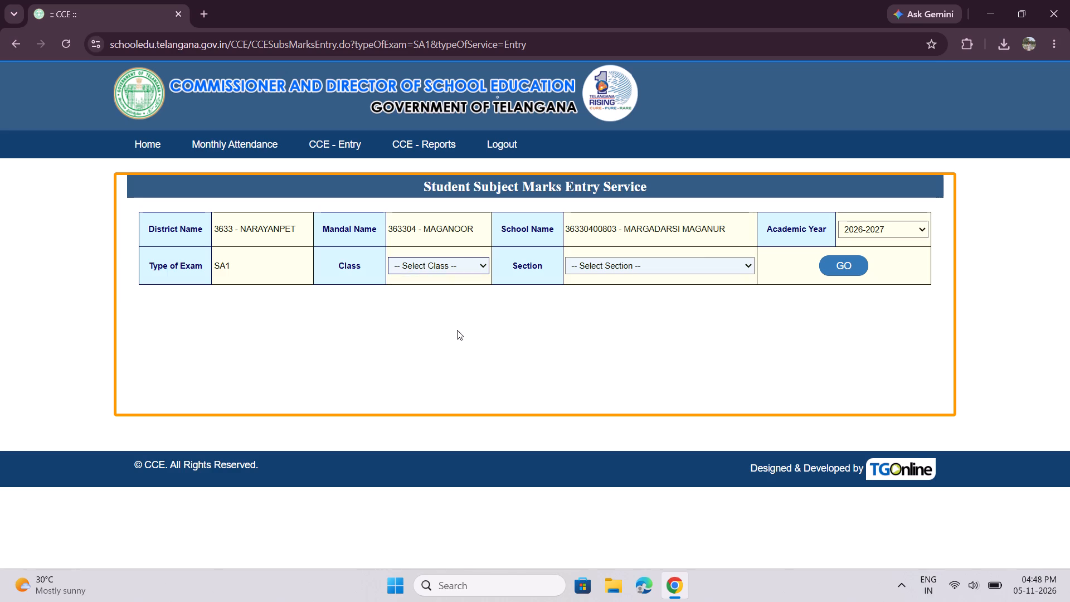
# Select section A for class 3 and load its SA1 subject marks entry list.
pyautogui.click(740, 274)
pyautogui.click(740, 272)
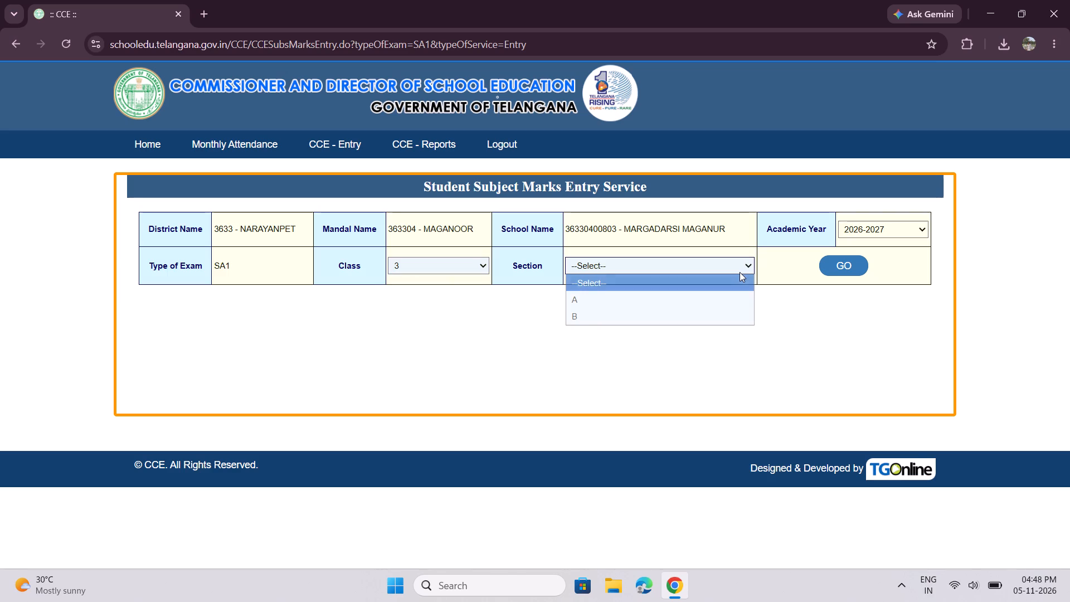
pyautogui.click(741, 299)
pyautogui.click(842, 260)
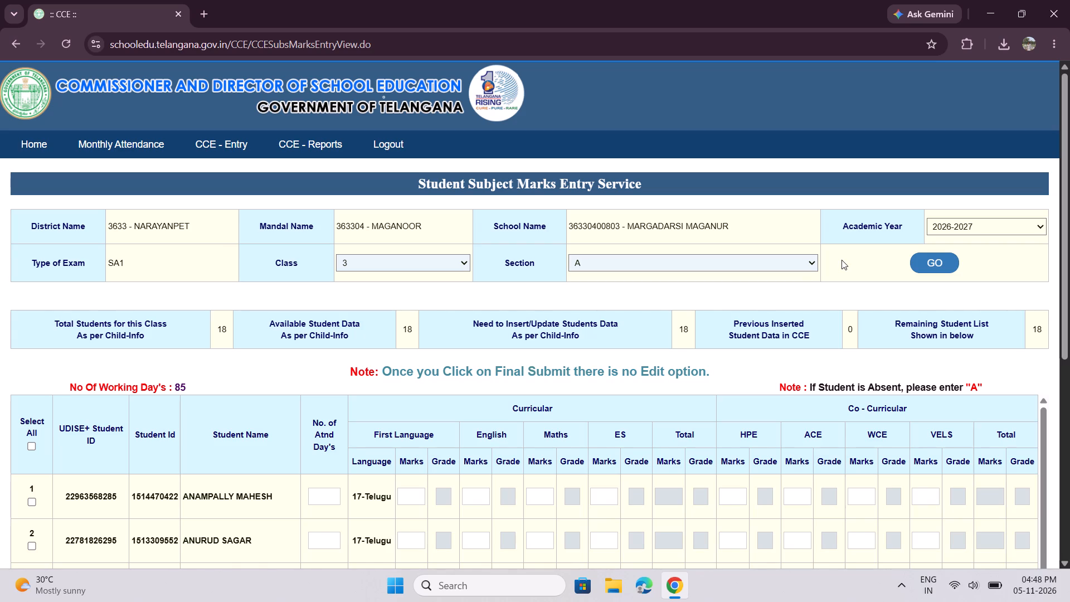
pyautogui.click(456, 271)
pyautogui.click(602, 263)
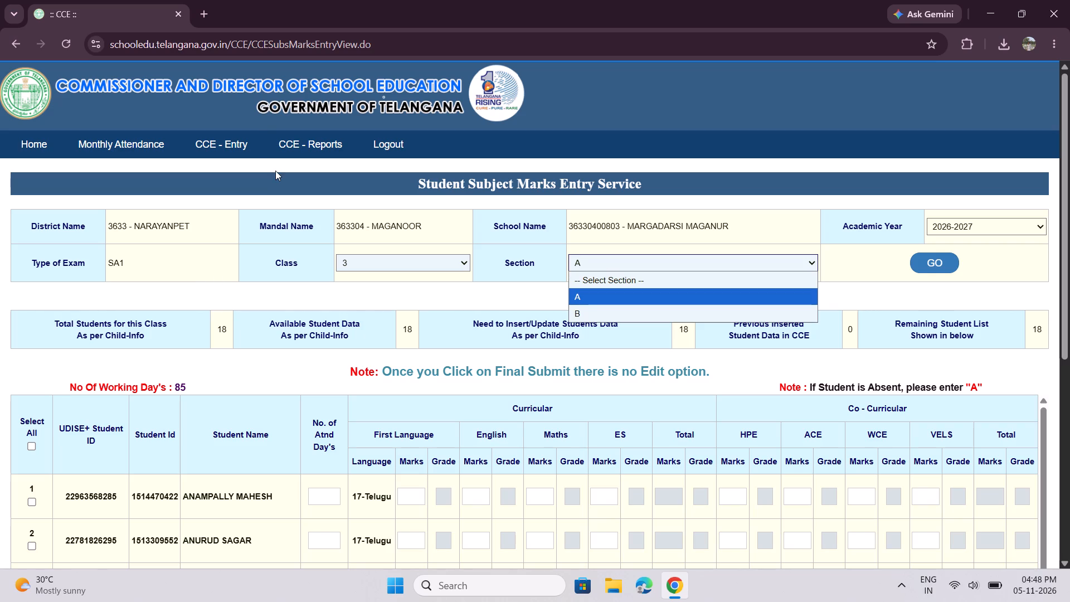
# Open the FA-2 marks entry service and load the student data for class 3, section B.
pyautogui.click(250, 142)
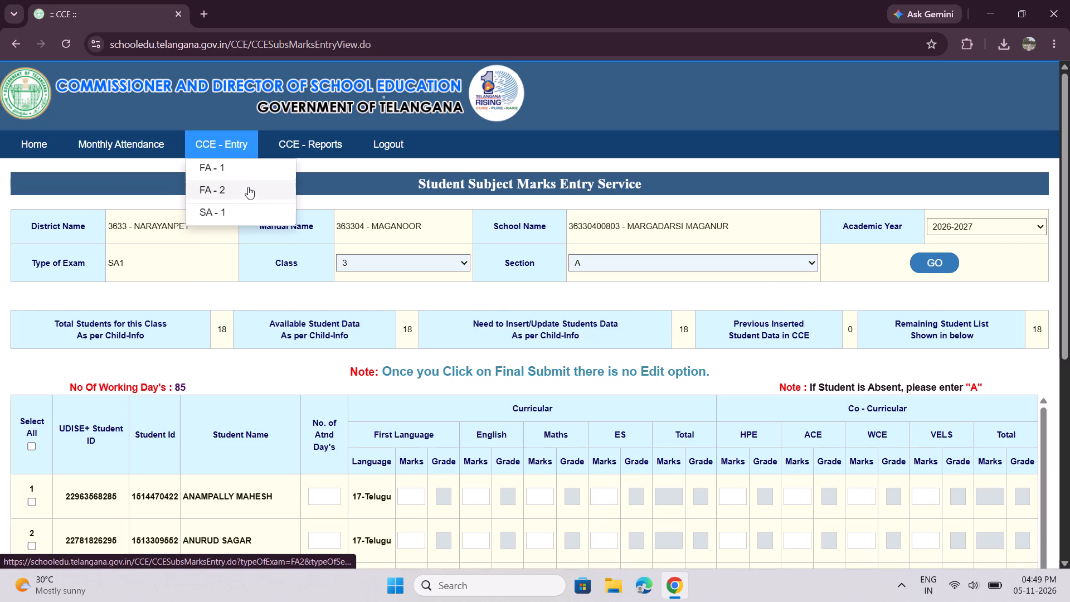
pyautogui.click(248, 187)
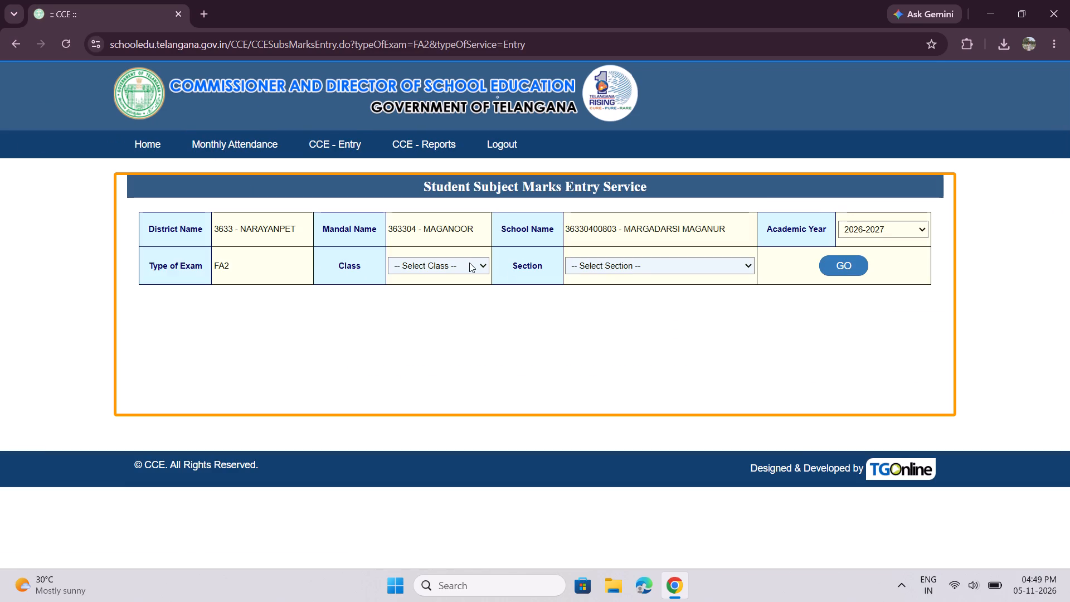
pyautogui.click(469, 263)
pyautogui.click(460, 331)
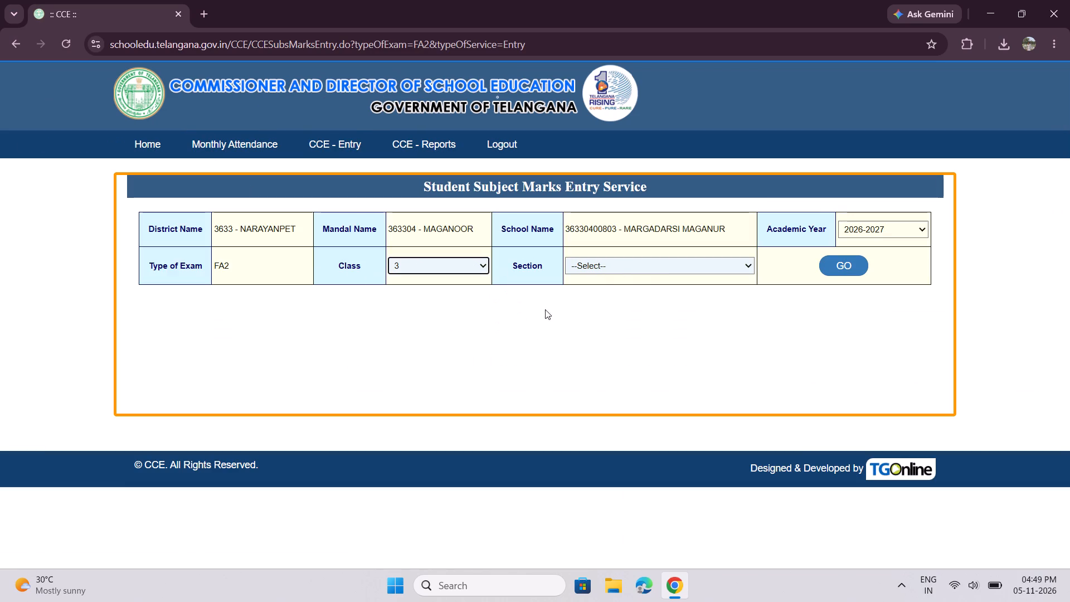
pyautogui.click(694, 265)
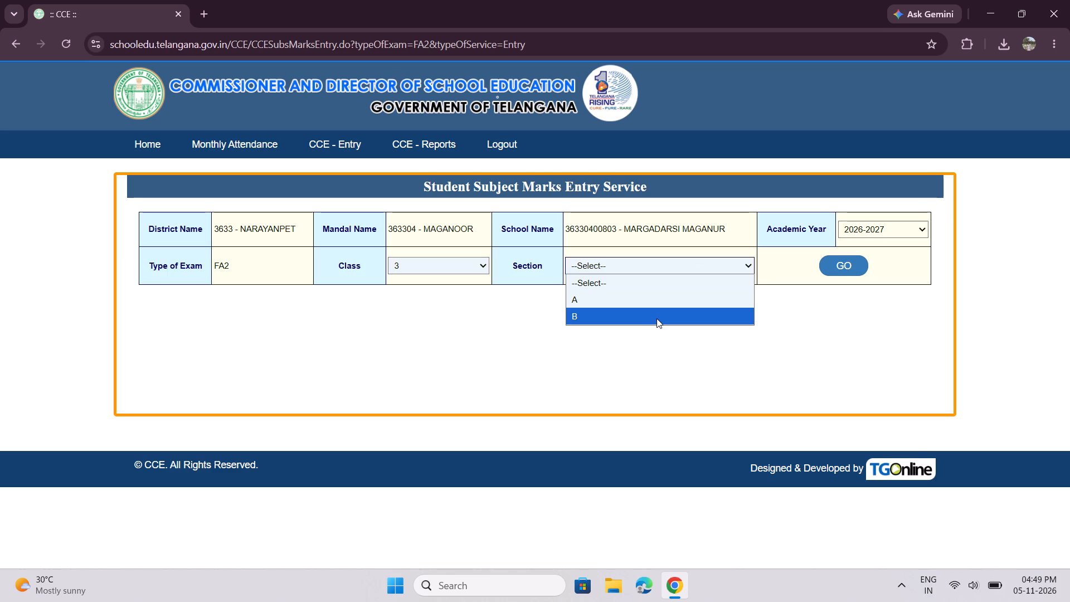
pyautogui.click(656, 315)
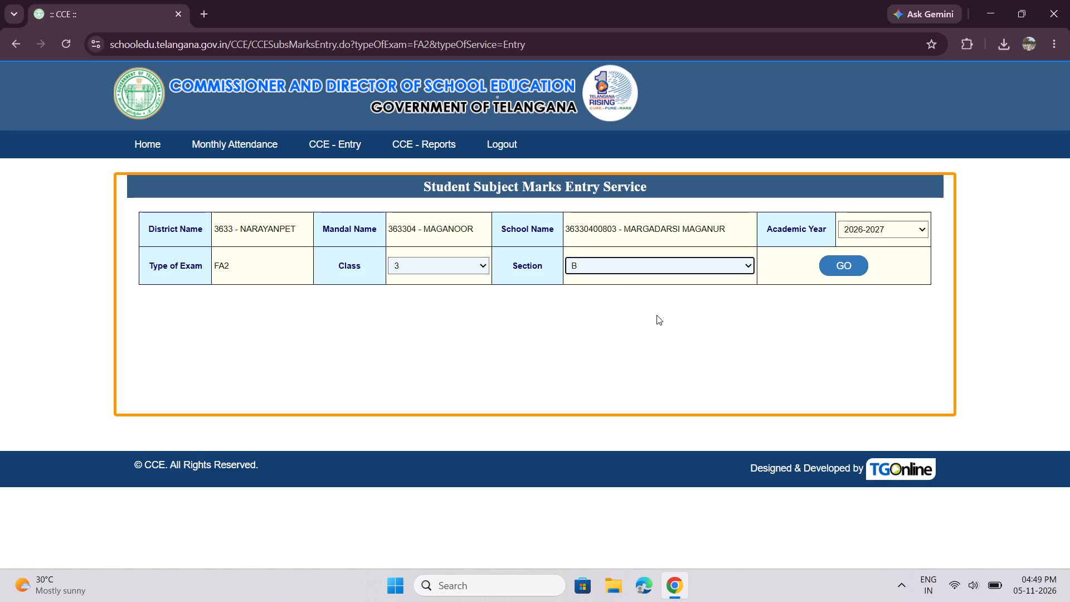
pyautogui.click(830, 264)
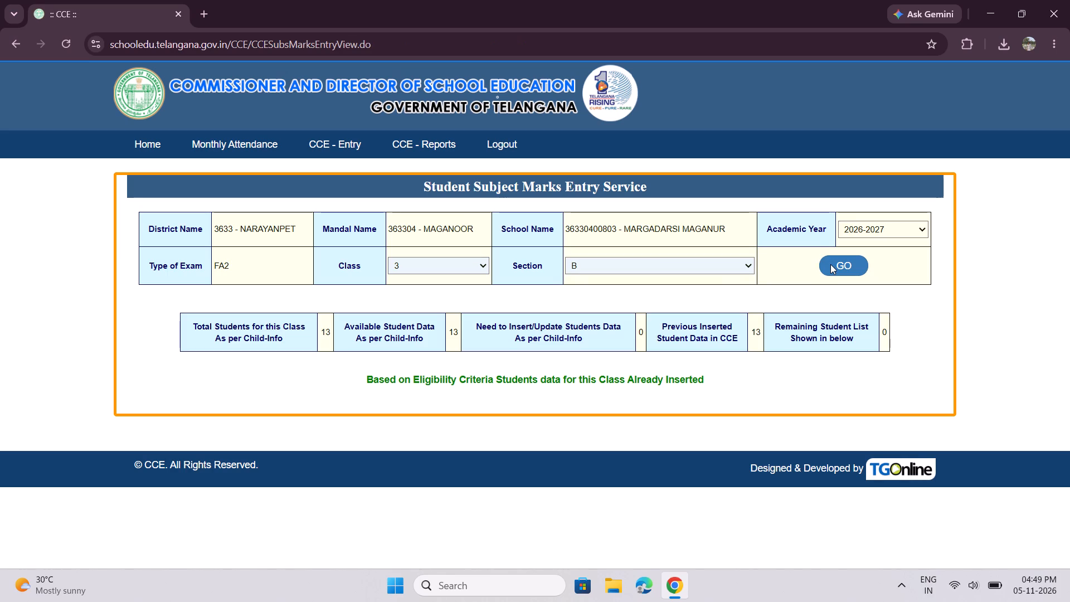
# Open the SA-1 marks entry service and load the student data for class 2, section B.
pyautogui.click(337, 136)
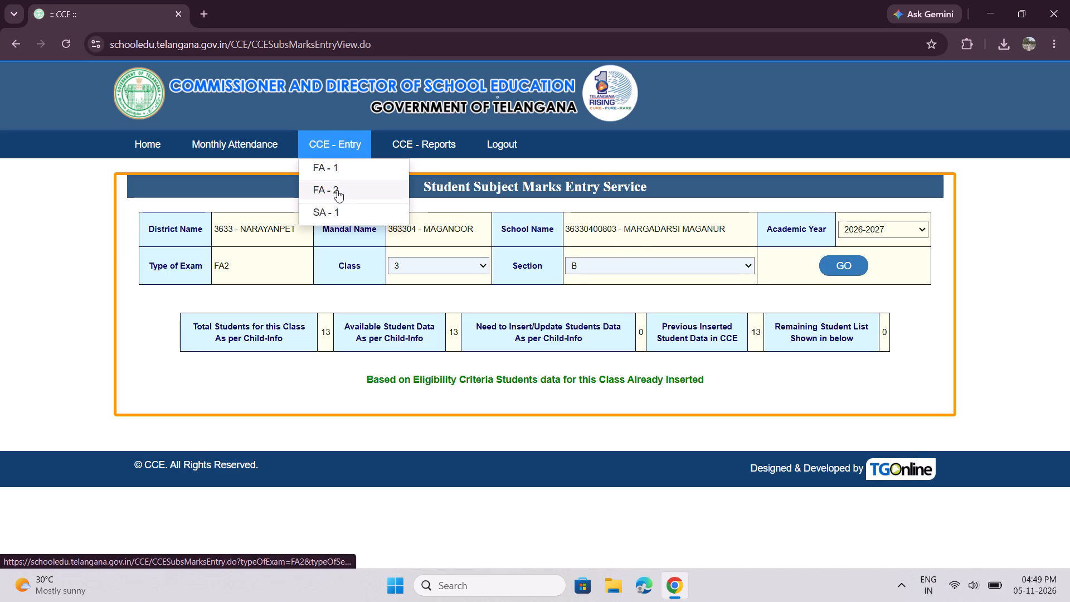
pyautogui.click(346, 213)
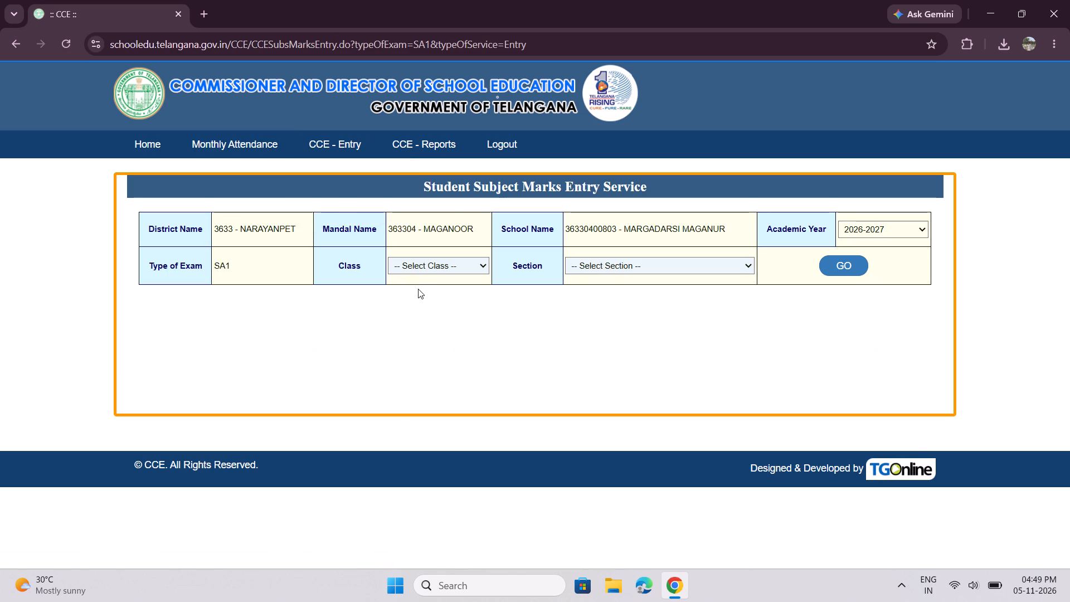
pyautogui.click(422, 270)
pyautogui.click(424, 322)
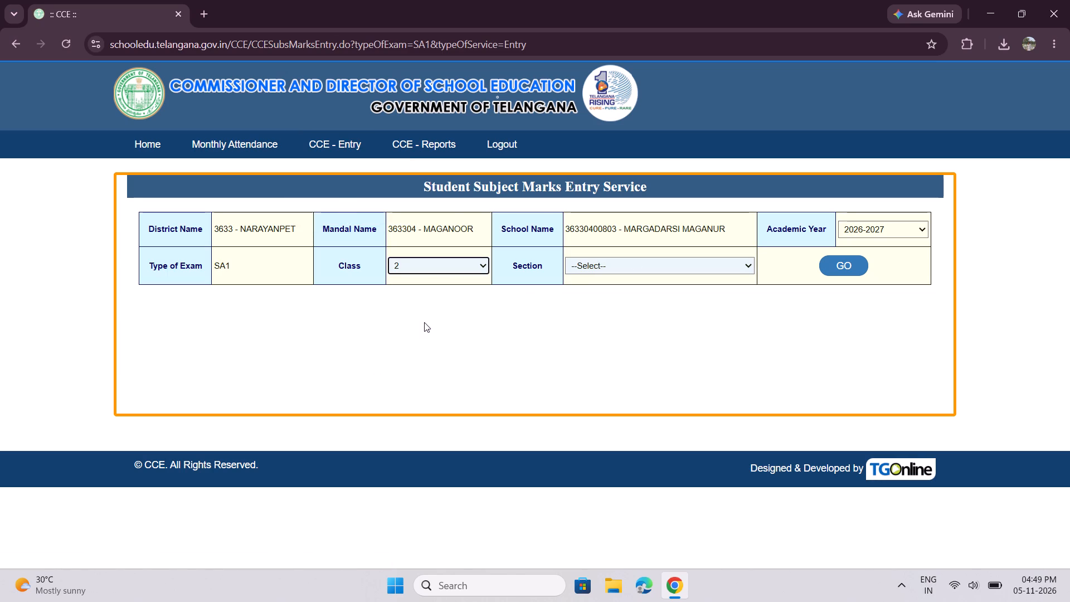
pyautogui.click(606, 270)
pyautogui.click(608, 308)
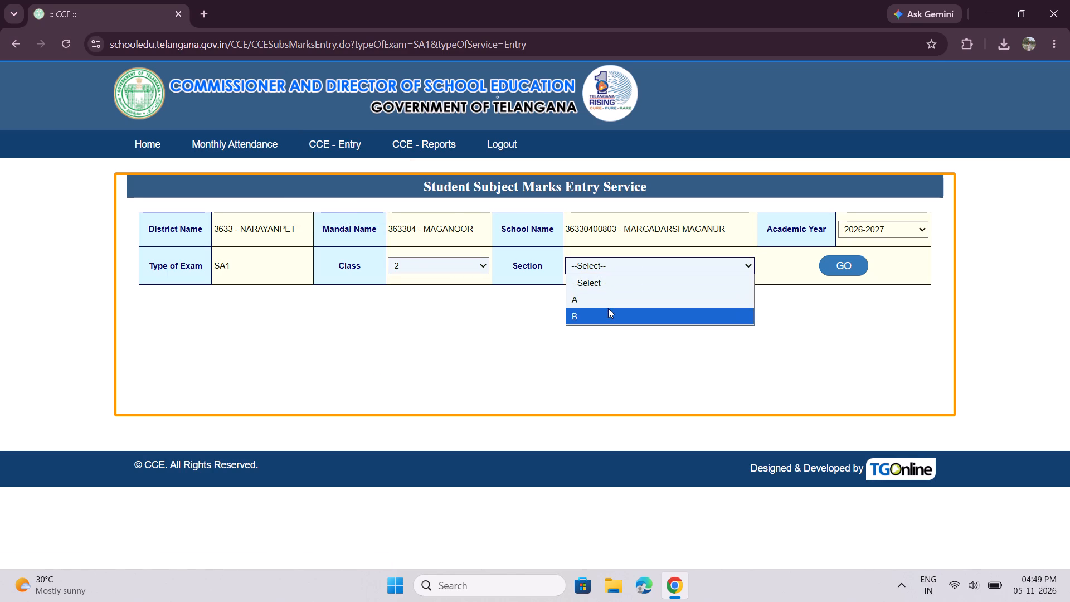
pyautogui.click(842, 261)
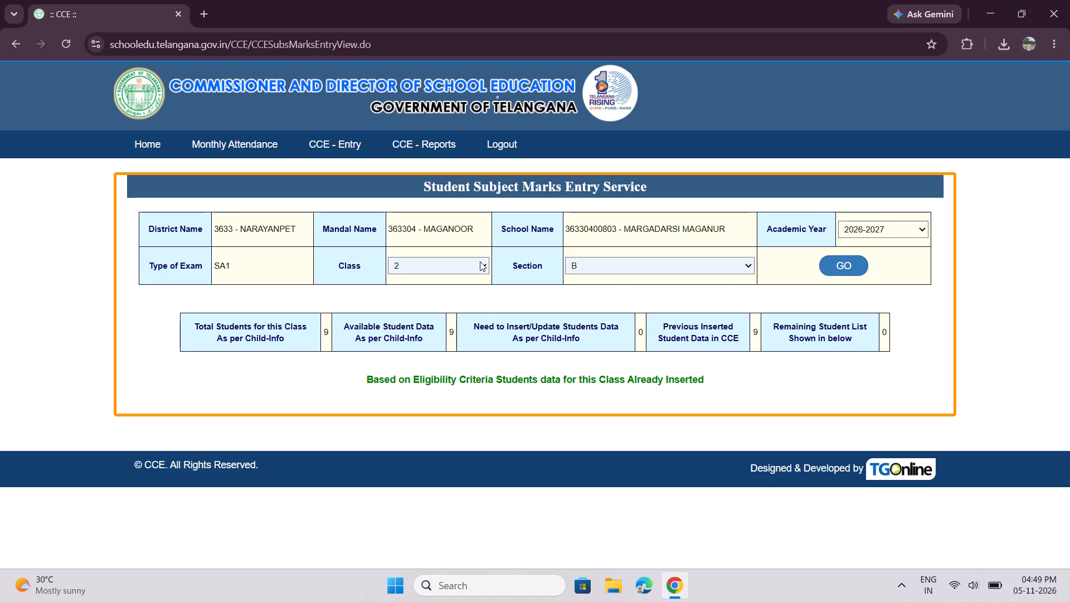
# Load the SA1 marks entry list for class 3, section A.
pyautogui.click(480, 261)
pyautogui.click(462, 334)
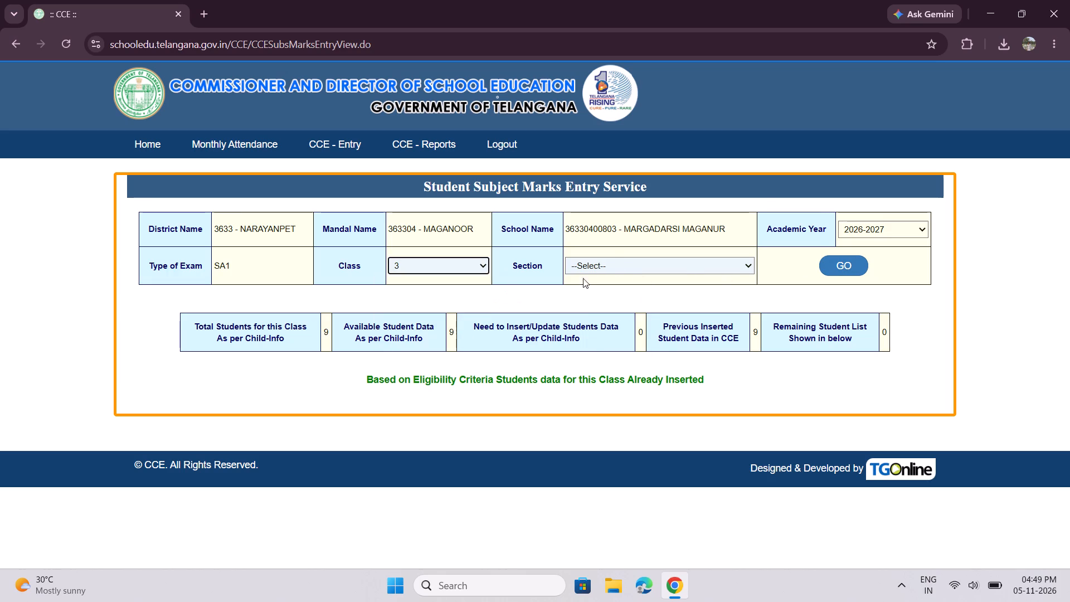
pyautogui.click(618, 265)
pyautogui.click(629, 294)
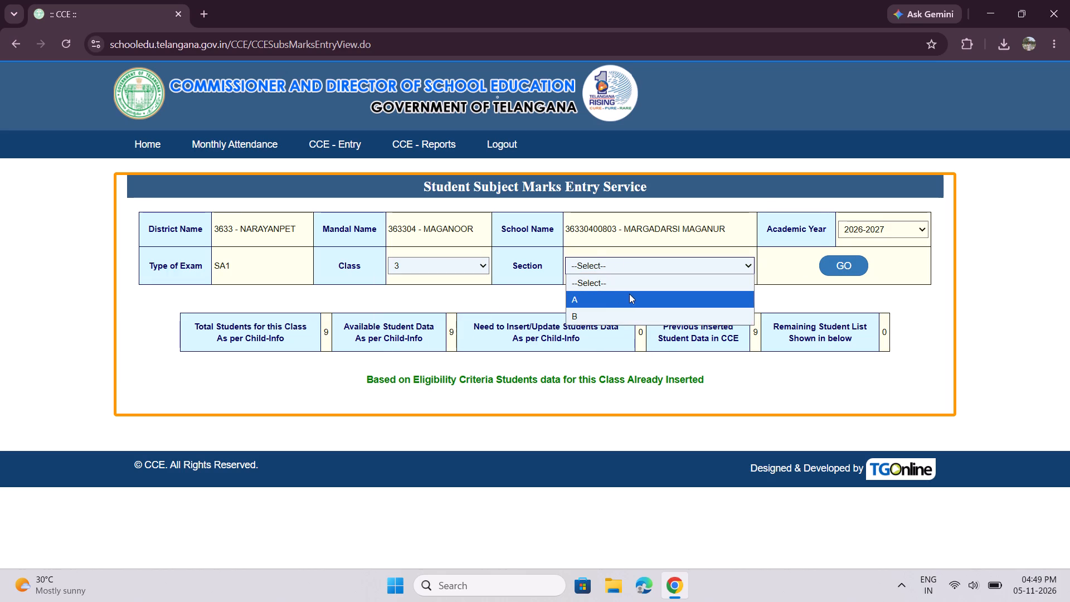
pyautogui.click(834, 264)
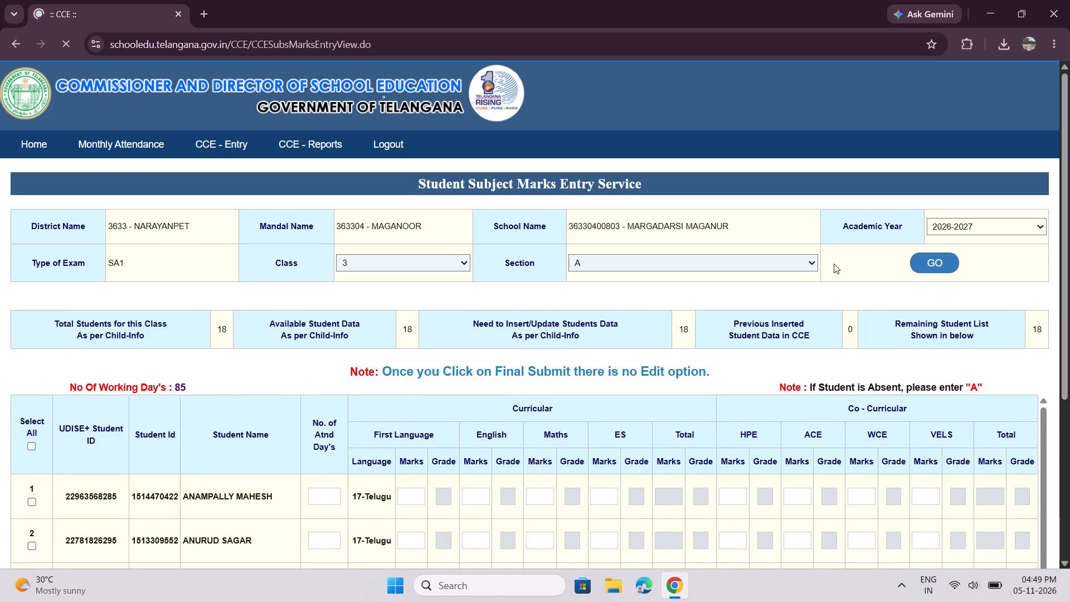
# Close the browser window with the CCE marks entry page.
pyautogui.click(1069, 0)
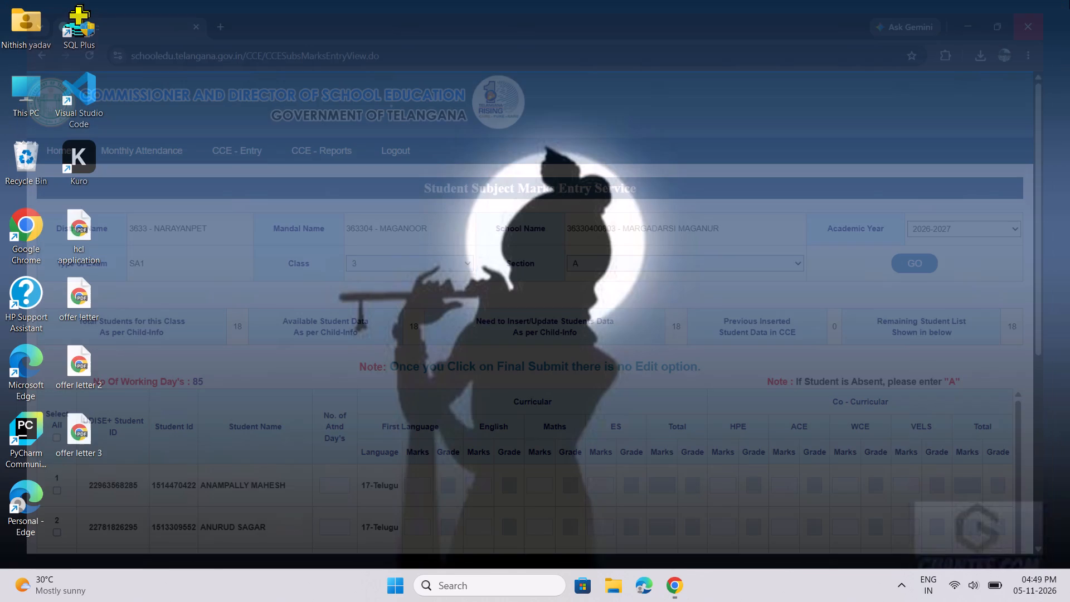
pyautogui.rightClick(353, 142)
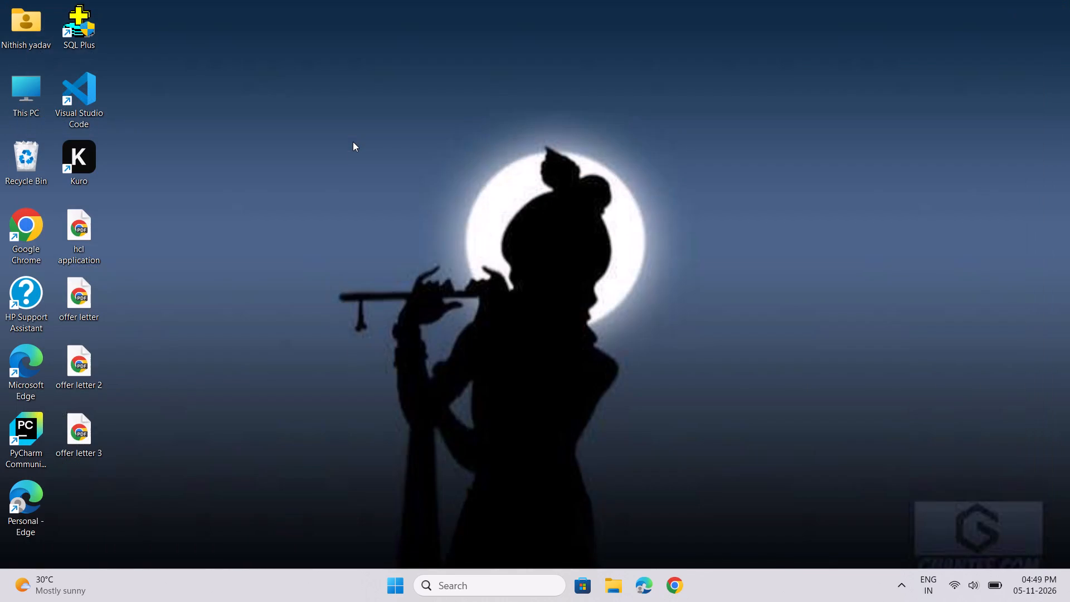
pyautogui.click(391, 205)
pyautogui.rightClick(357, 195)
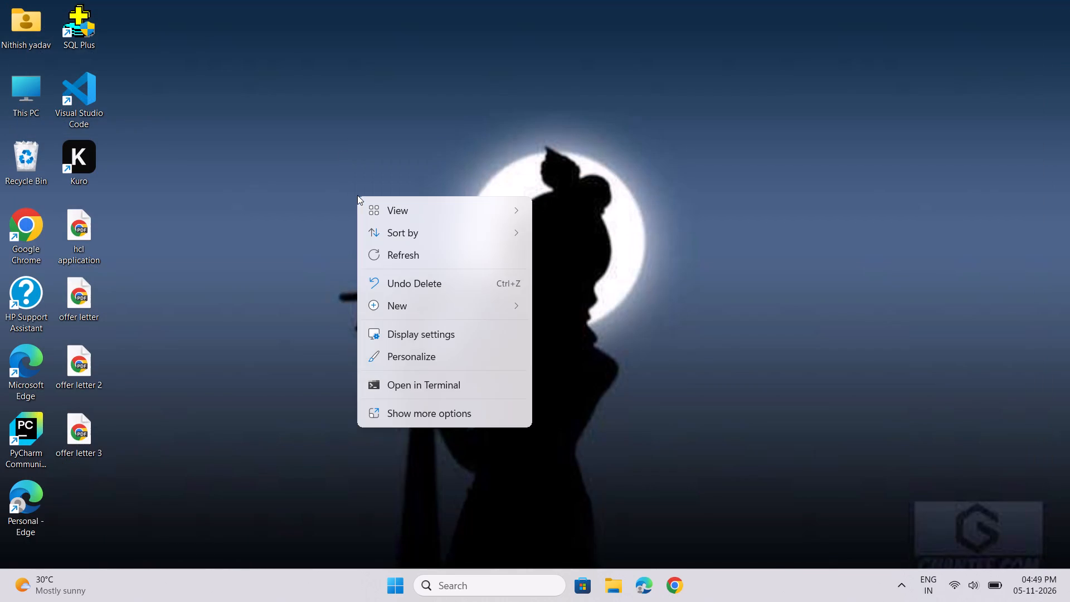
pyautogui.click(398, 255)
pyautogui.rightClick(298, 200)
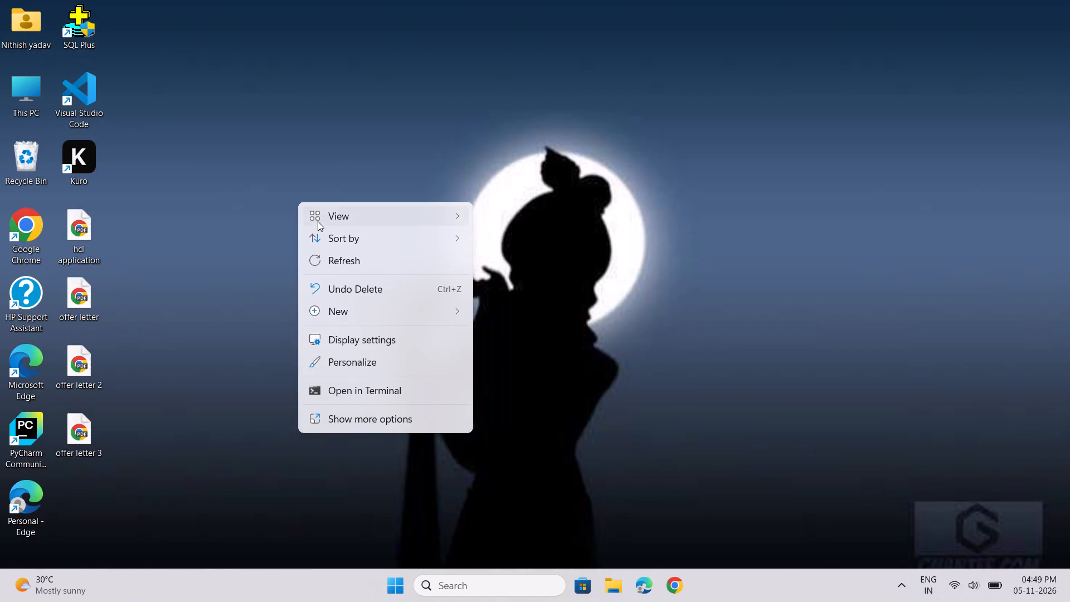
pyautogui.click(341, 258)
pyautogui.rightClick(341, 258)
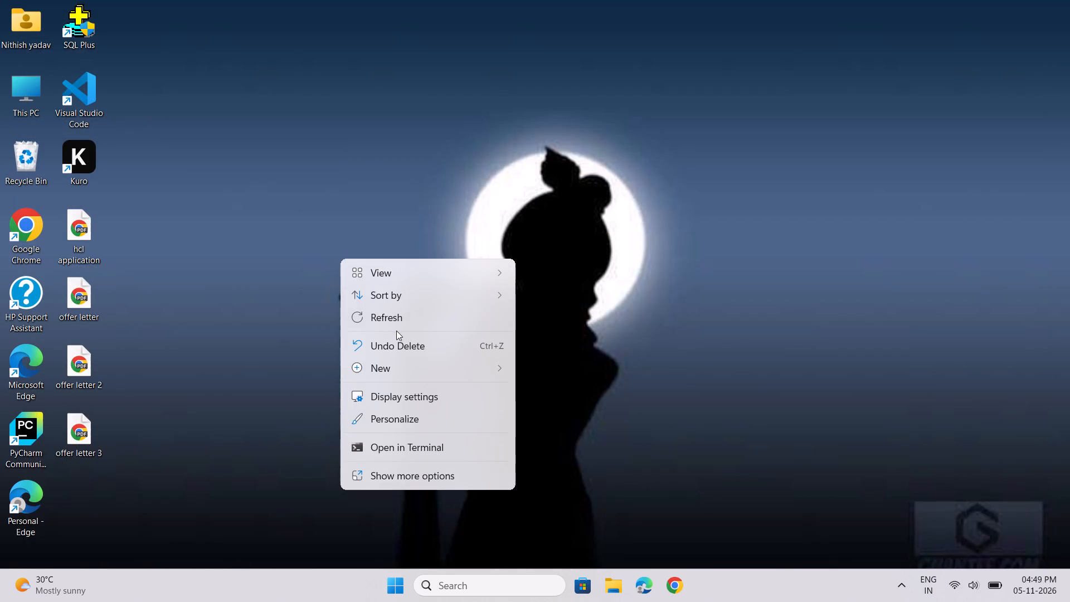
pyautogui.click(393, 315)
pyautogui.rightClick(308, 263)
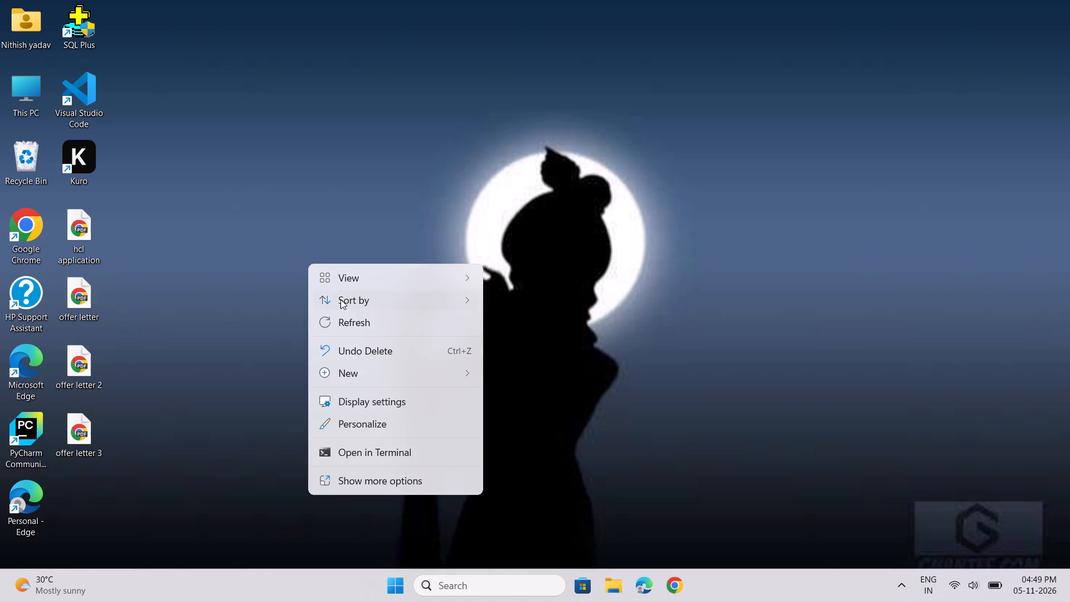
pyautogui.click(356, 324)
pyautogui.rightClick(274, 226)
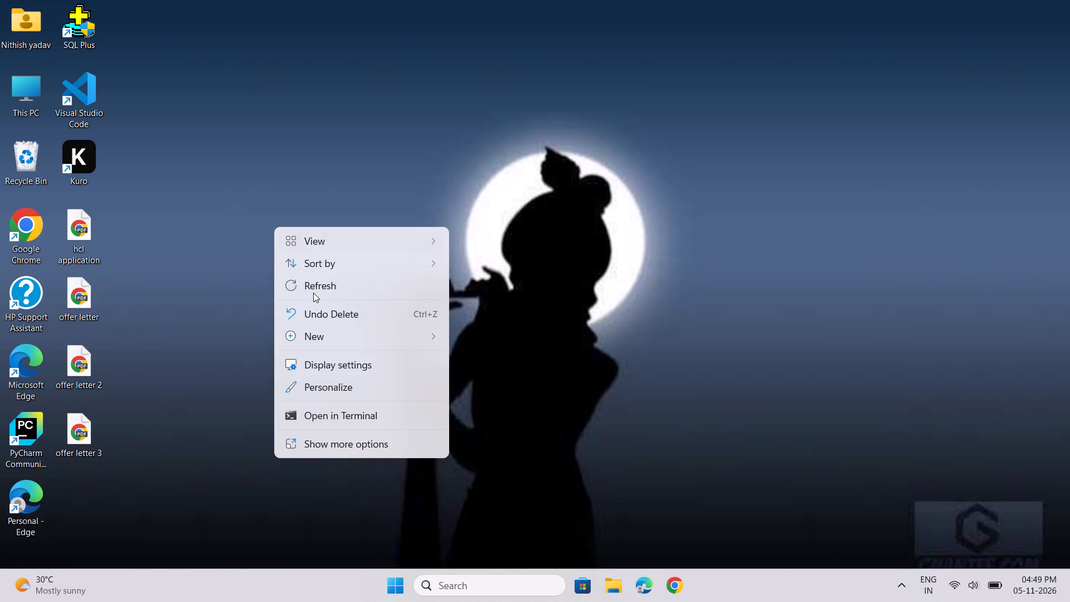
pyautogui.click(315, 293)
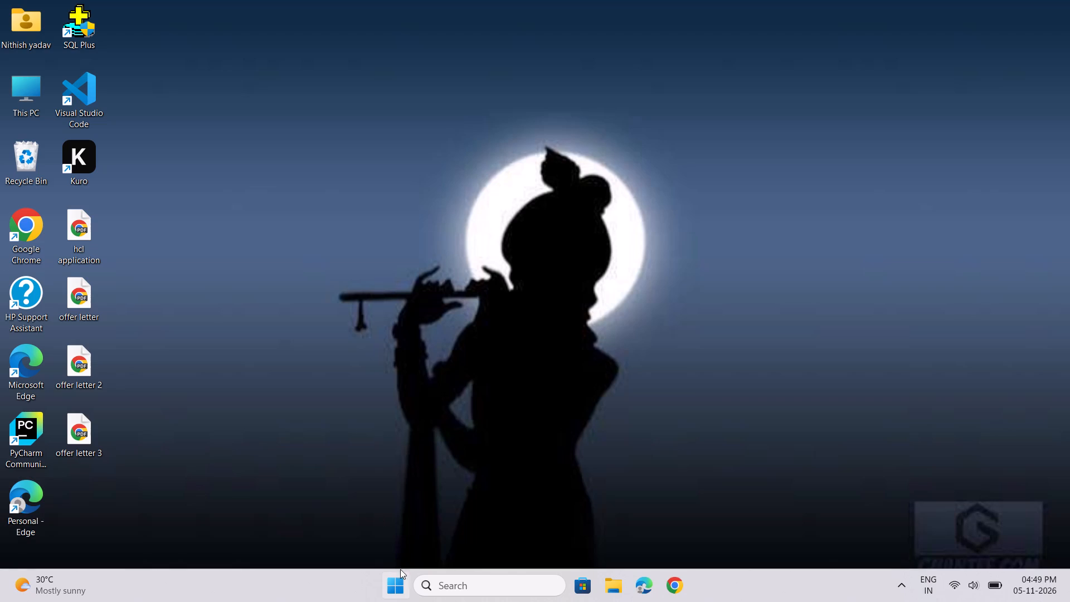
# Shut down the computer.
pyautogui.click(402, 588)
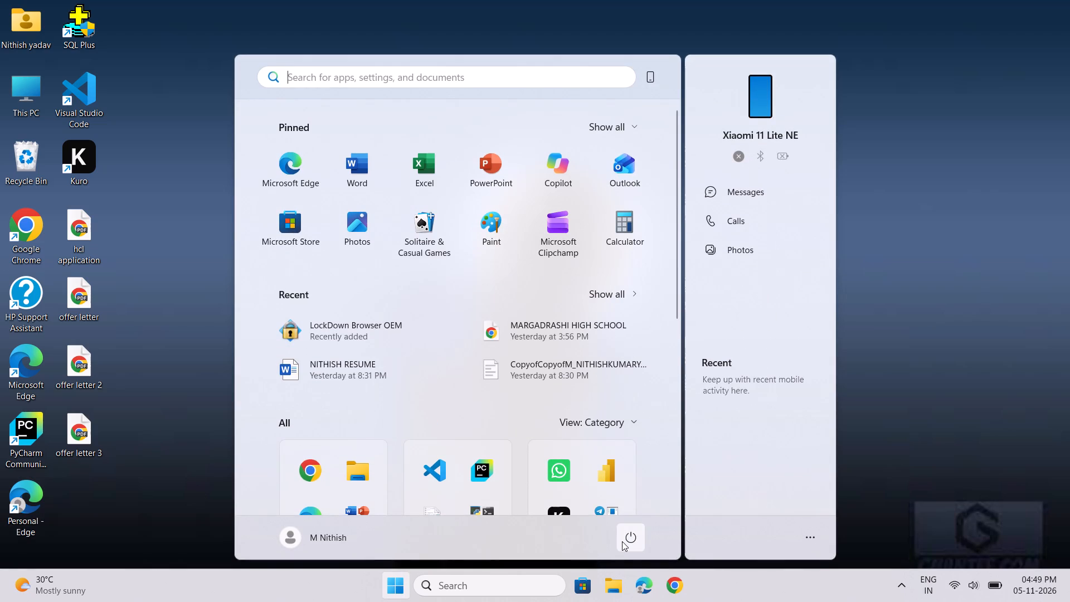
pyautogui.click(627, 540)
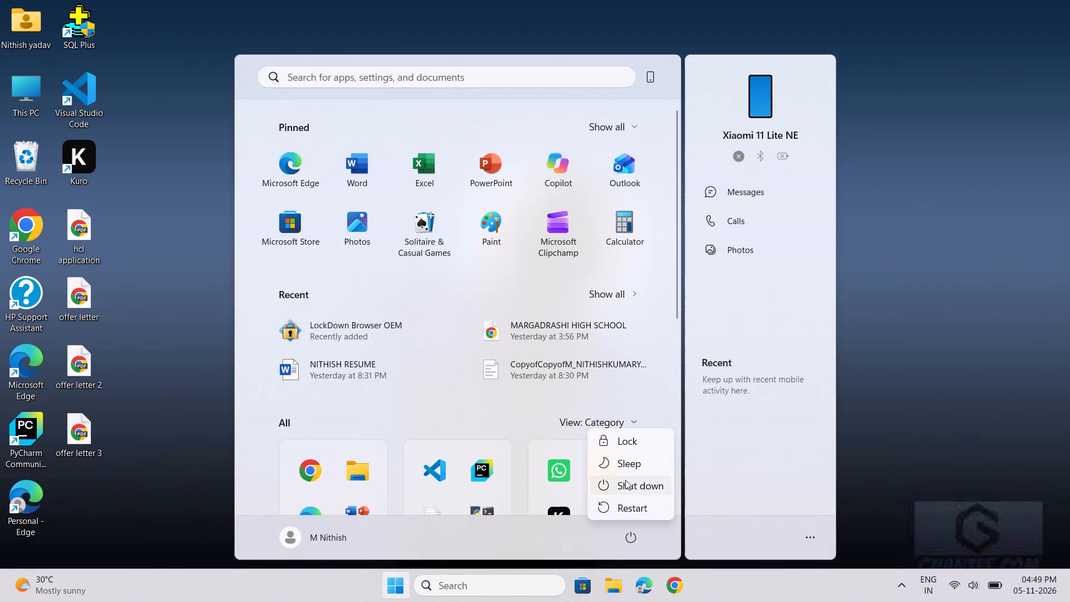
pyautogui.click(625, 480)
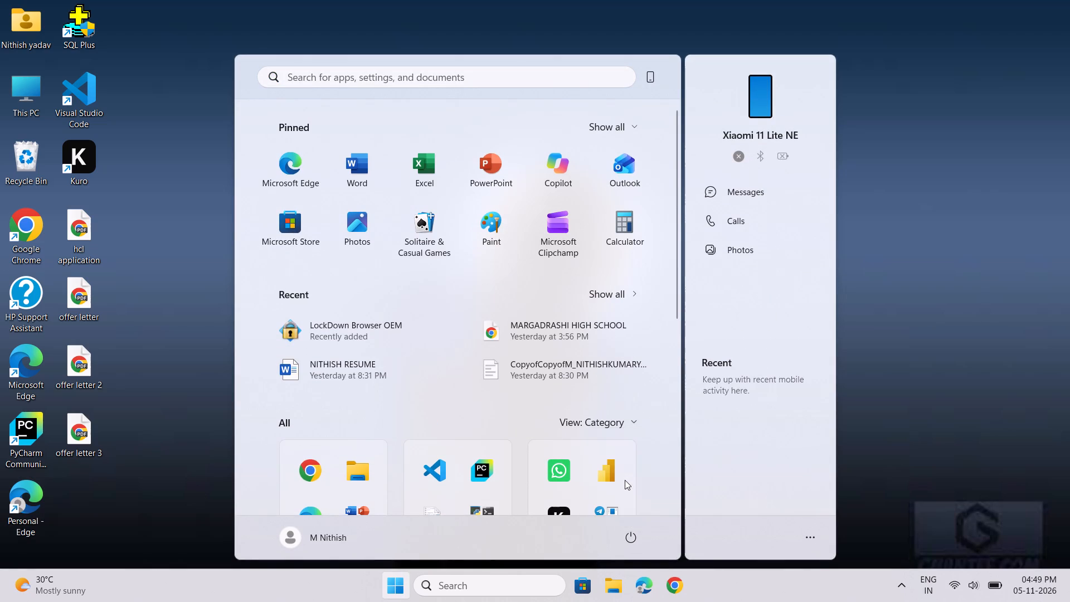